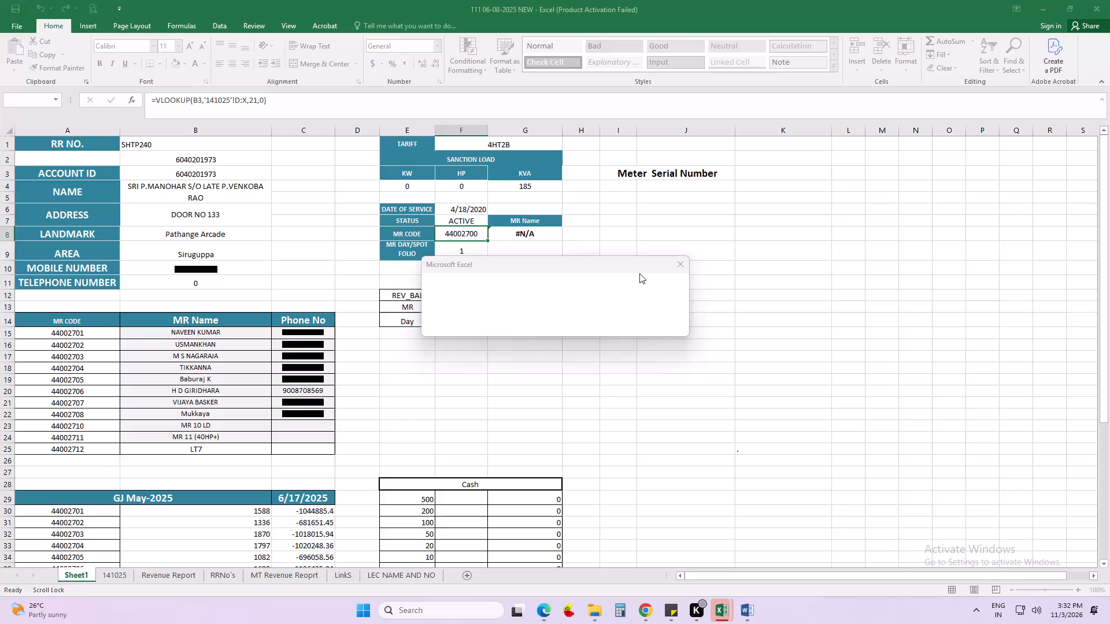
Close the blank Microsoft Excel message box covering the account lookup sheet.
double_click(675, 261)
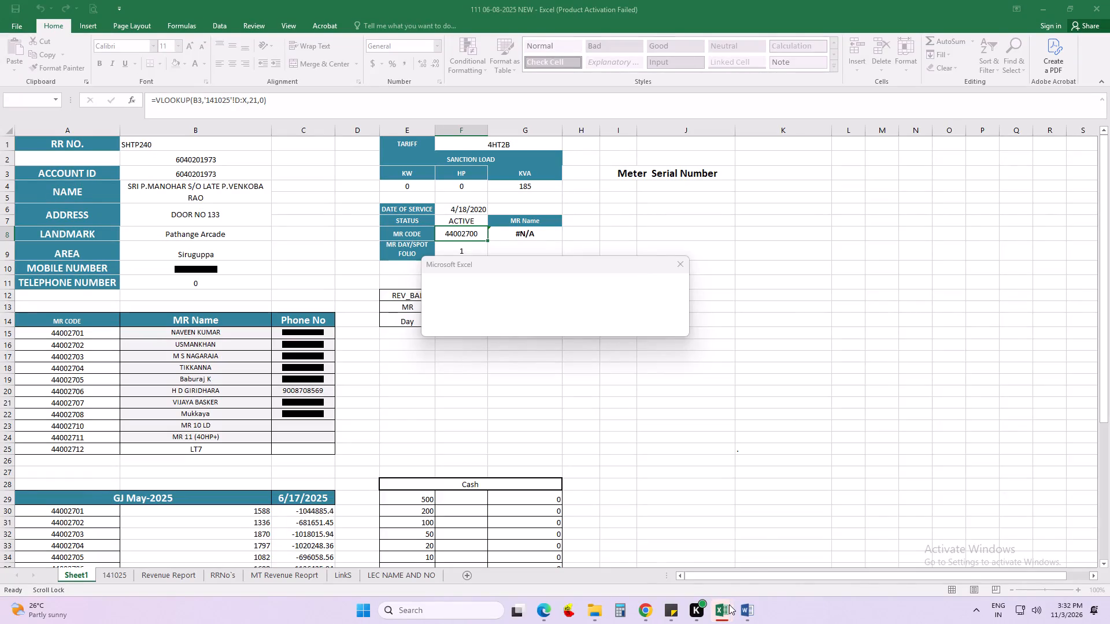
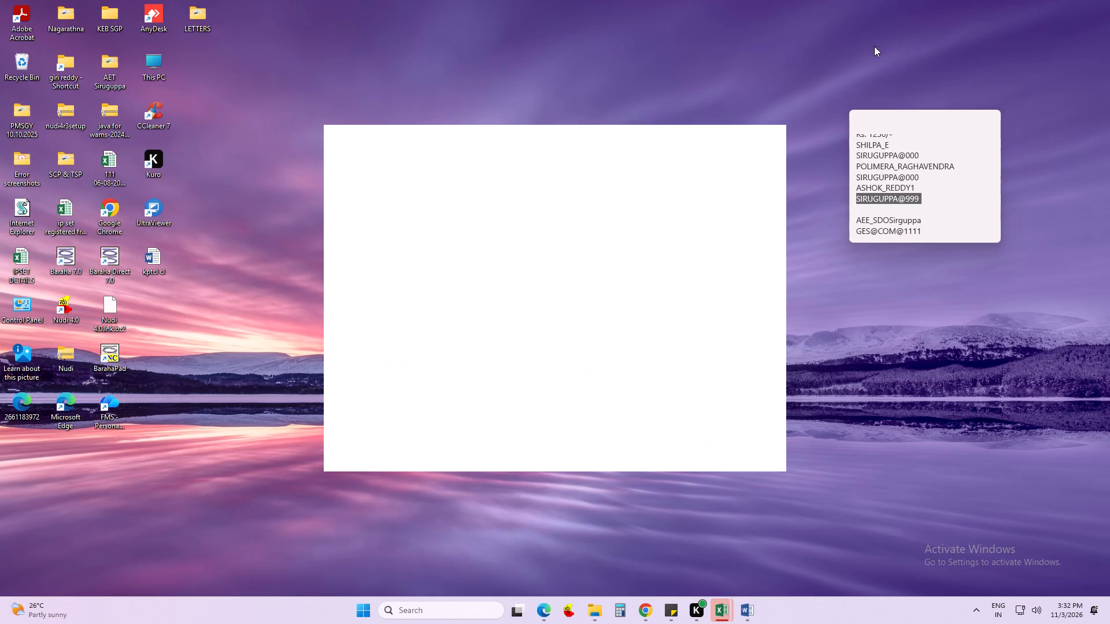
Close the blank white Kuro window covering the desktop.
click(817, 49)
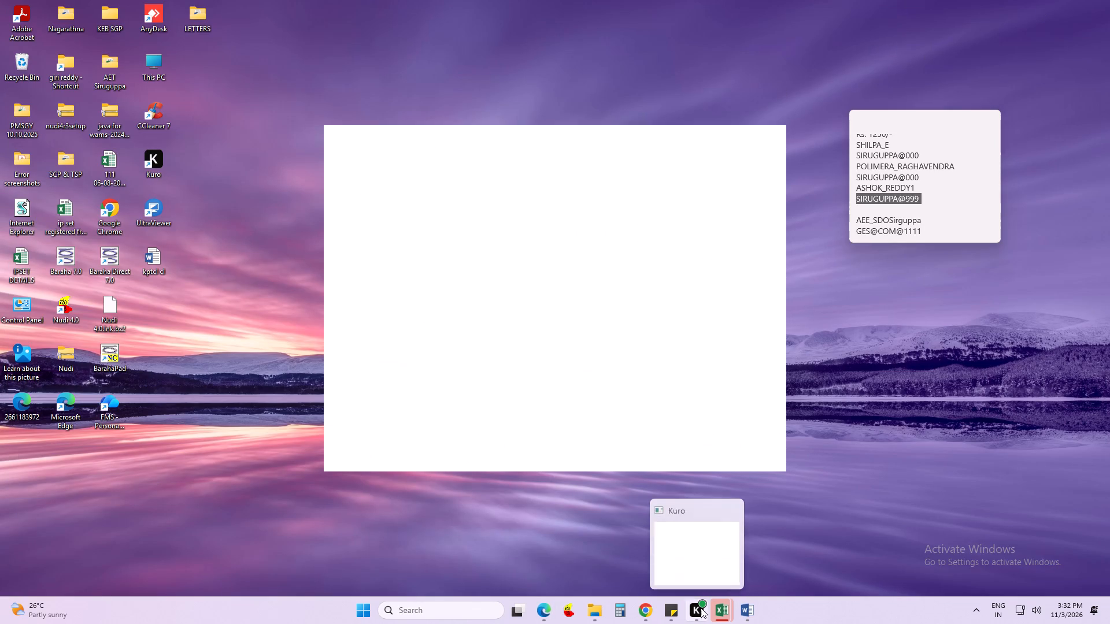
triple_click(735, 506)
triple_click(735, 506)
double_click(735, 506)
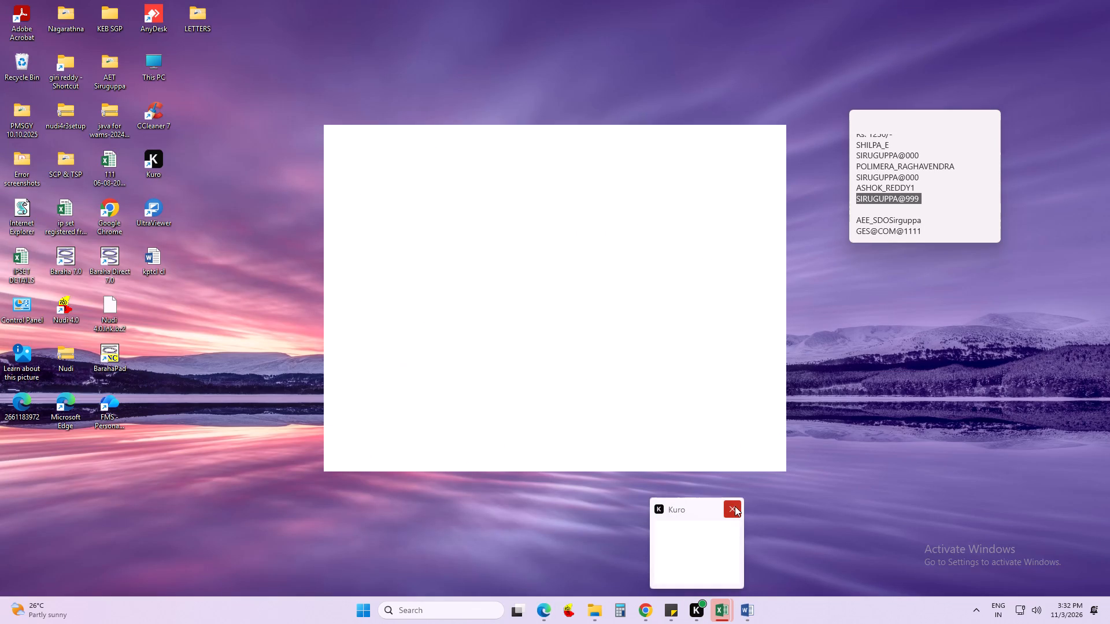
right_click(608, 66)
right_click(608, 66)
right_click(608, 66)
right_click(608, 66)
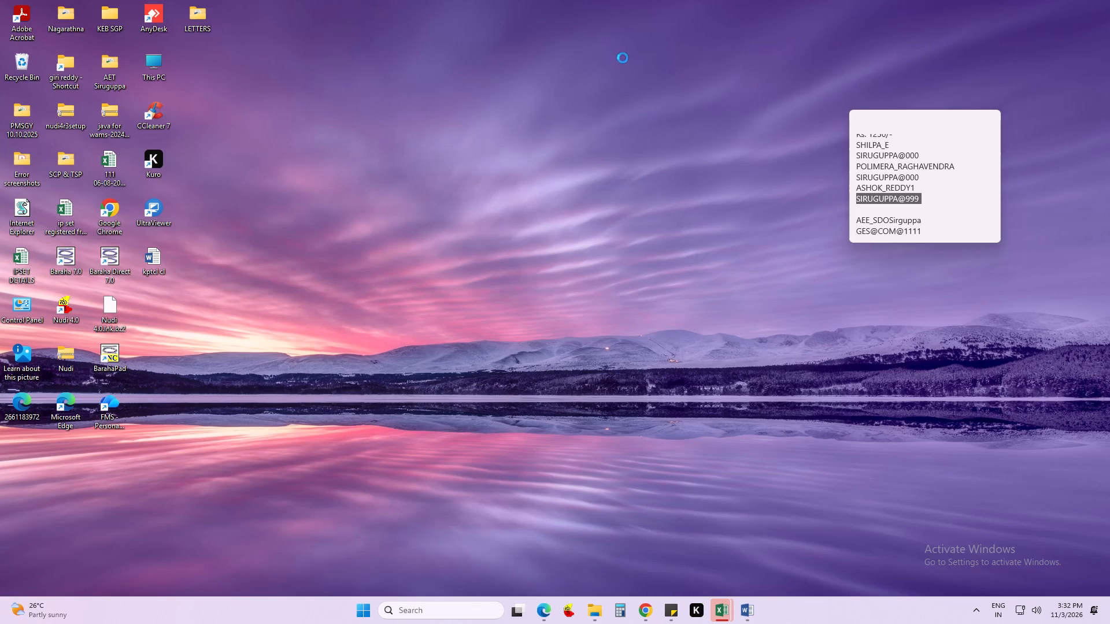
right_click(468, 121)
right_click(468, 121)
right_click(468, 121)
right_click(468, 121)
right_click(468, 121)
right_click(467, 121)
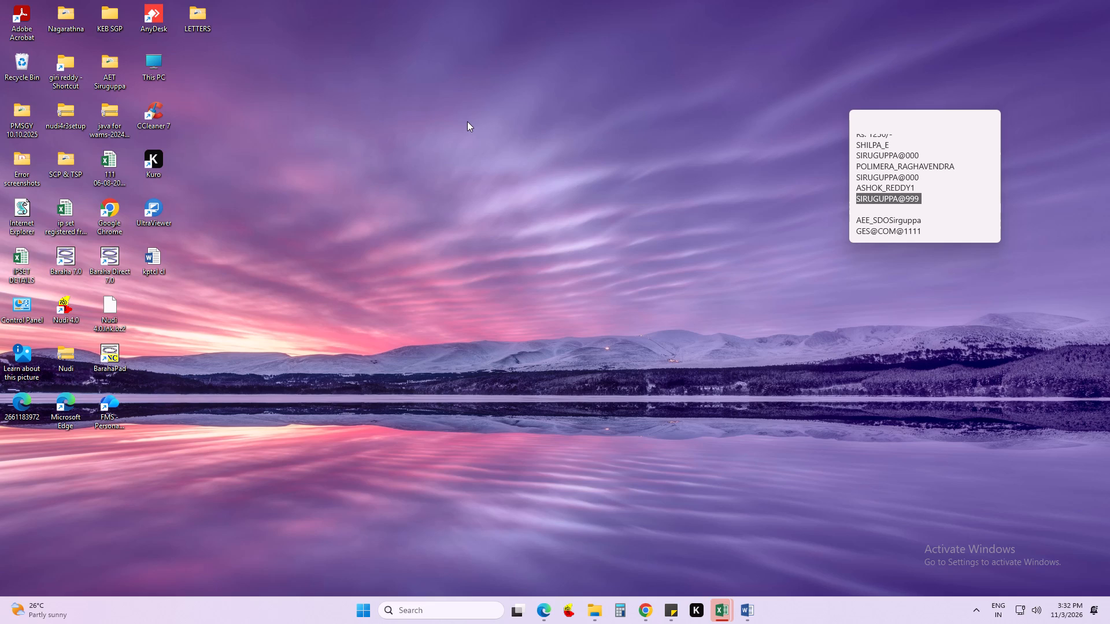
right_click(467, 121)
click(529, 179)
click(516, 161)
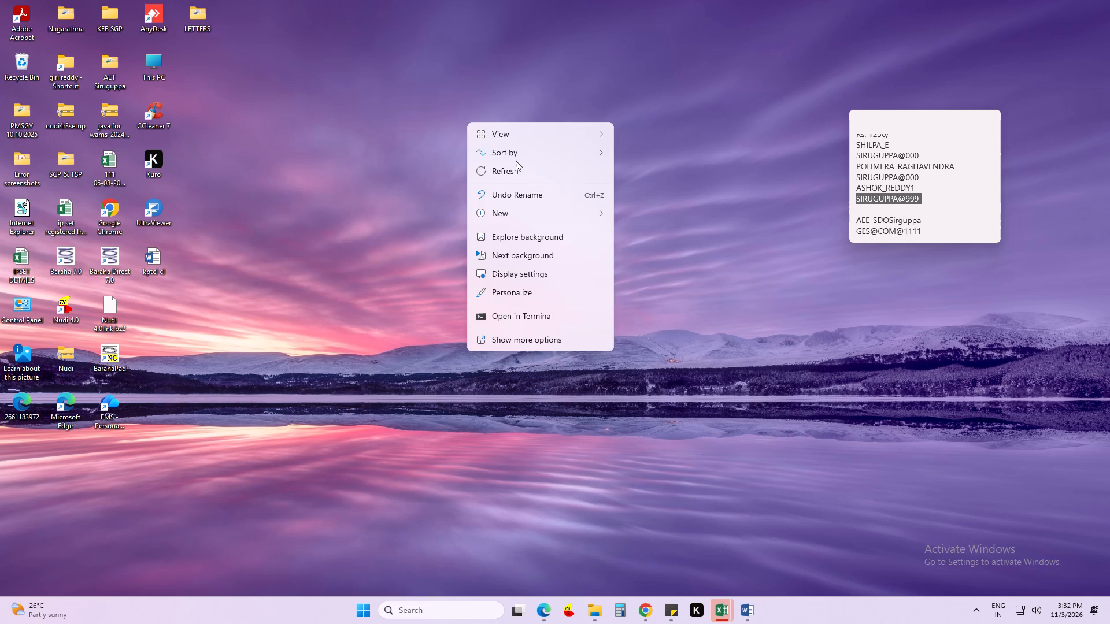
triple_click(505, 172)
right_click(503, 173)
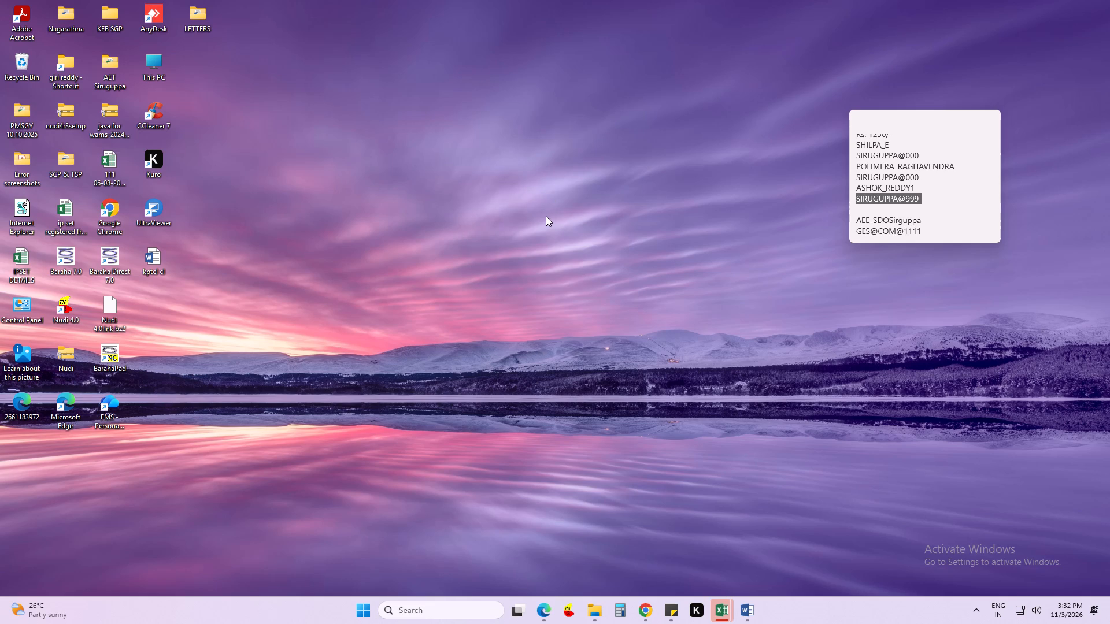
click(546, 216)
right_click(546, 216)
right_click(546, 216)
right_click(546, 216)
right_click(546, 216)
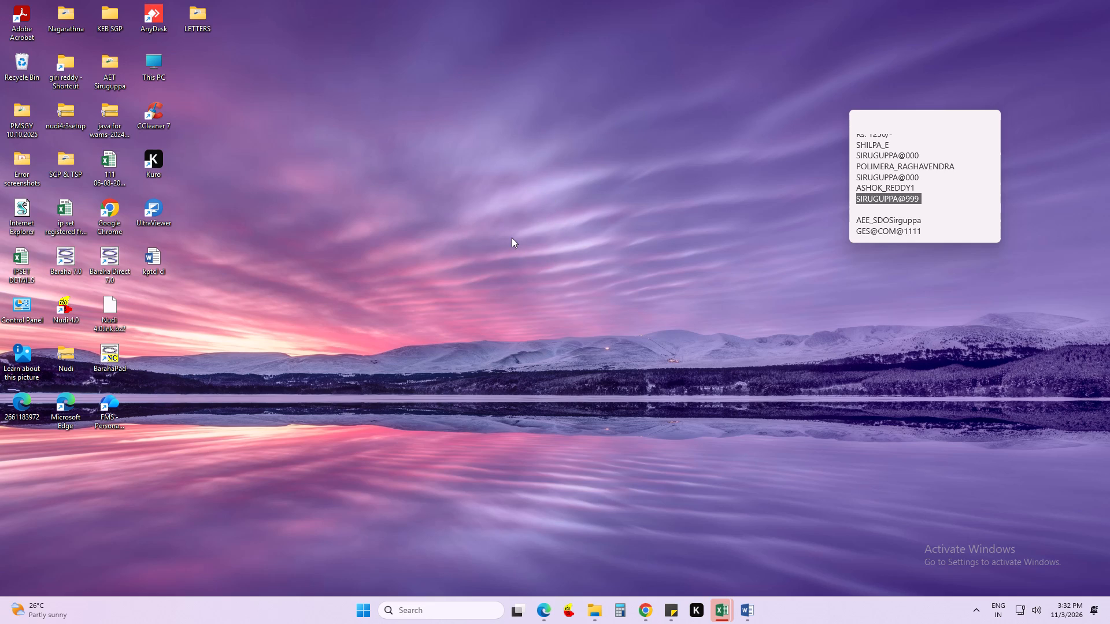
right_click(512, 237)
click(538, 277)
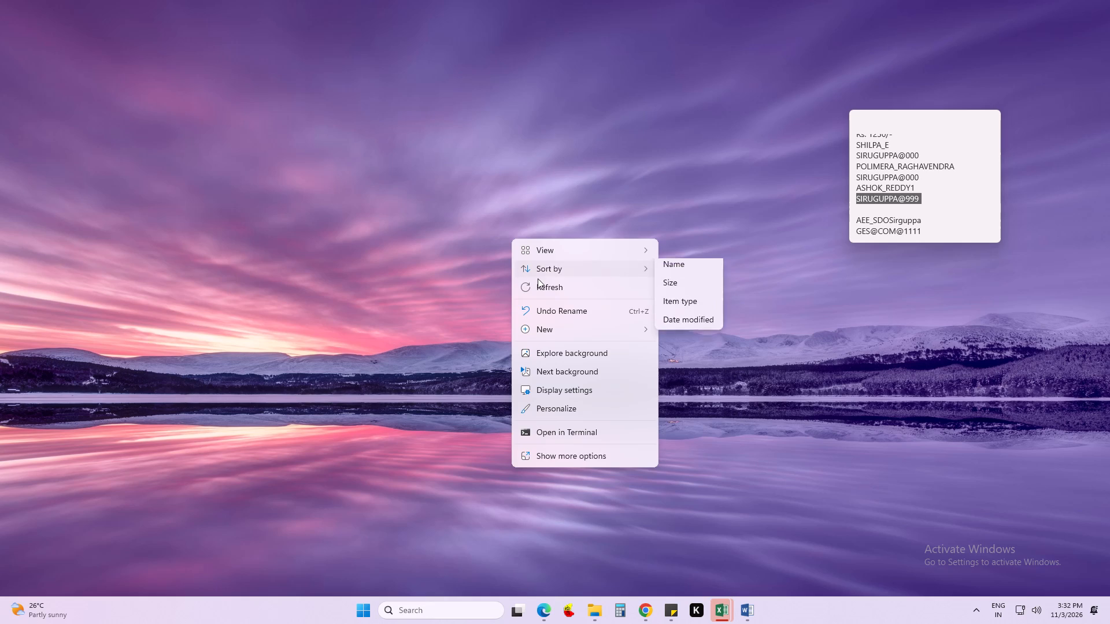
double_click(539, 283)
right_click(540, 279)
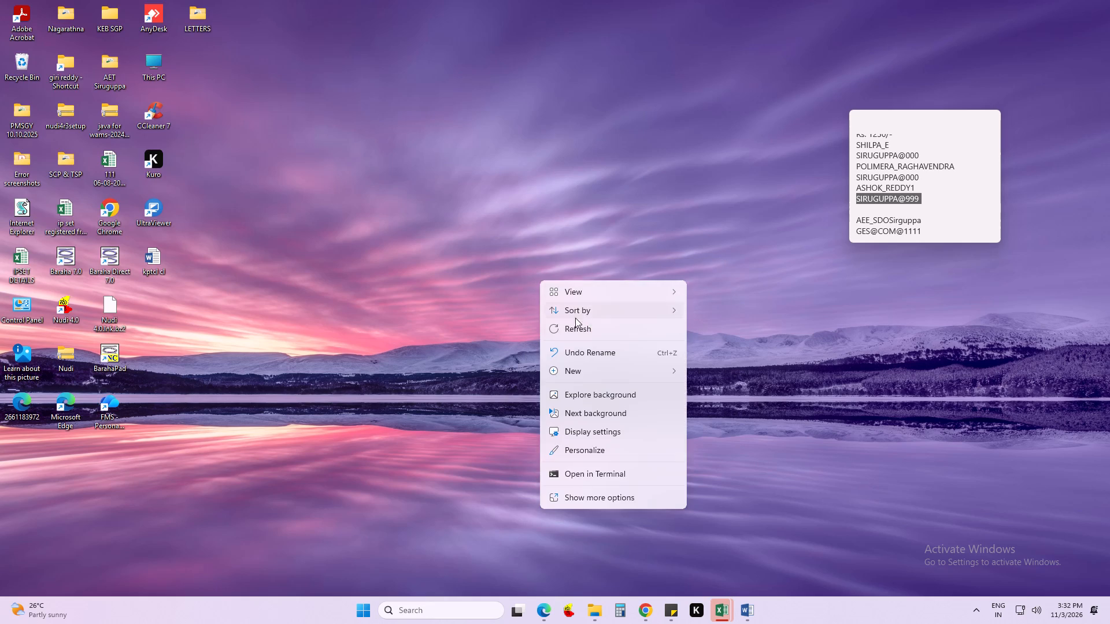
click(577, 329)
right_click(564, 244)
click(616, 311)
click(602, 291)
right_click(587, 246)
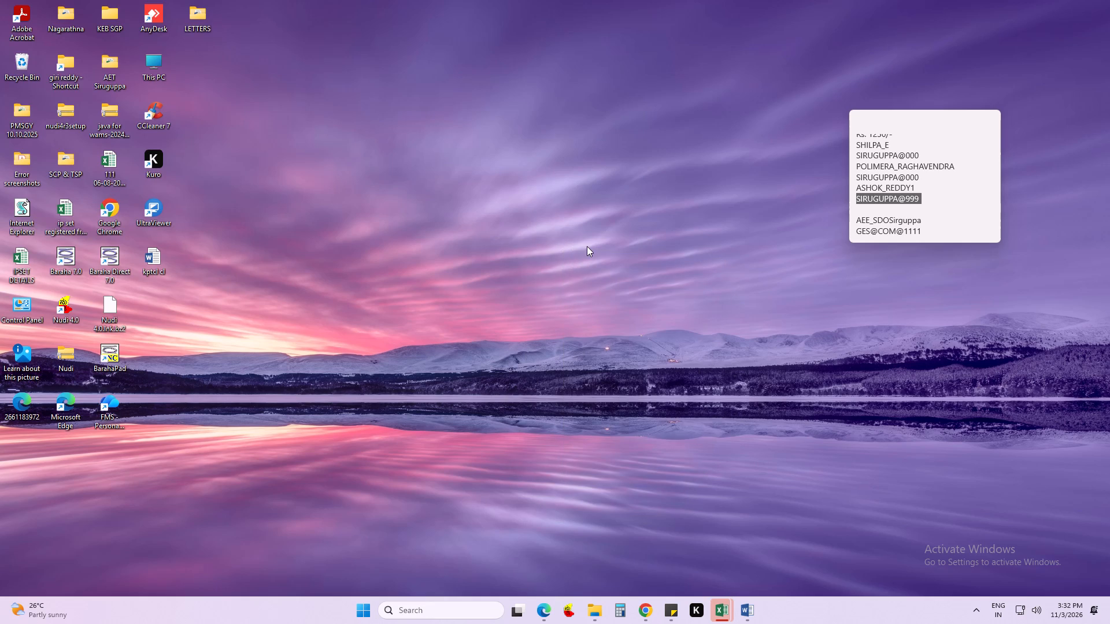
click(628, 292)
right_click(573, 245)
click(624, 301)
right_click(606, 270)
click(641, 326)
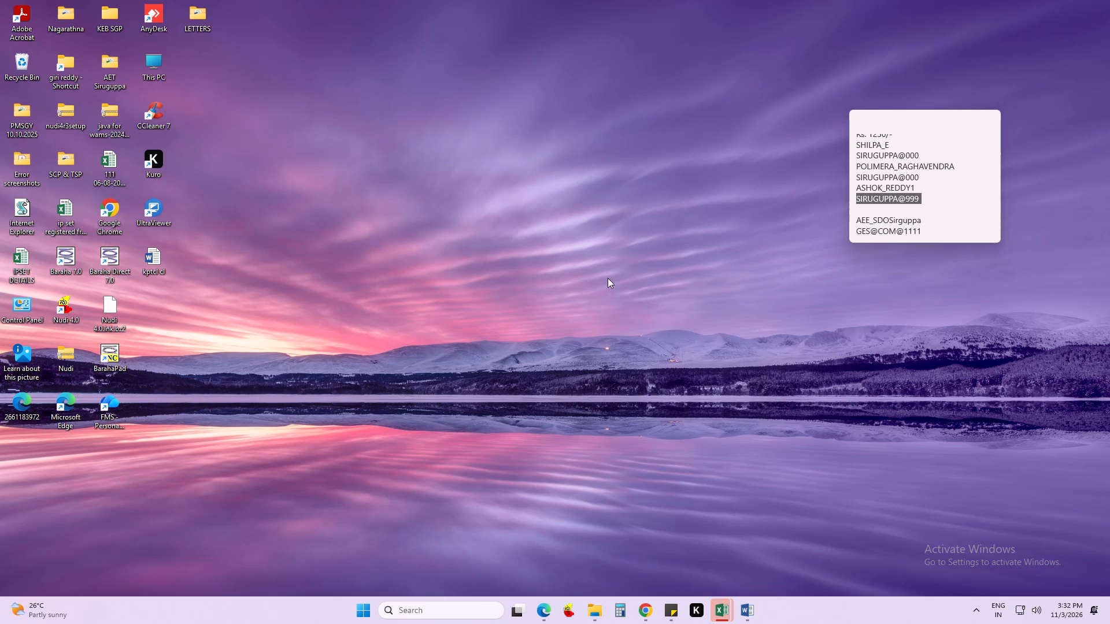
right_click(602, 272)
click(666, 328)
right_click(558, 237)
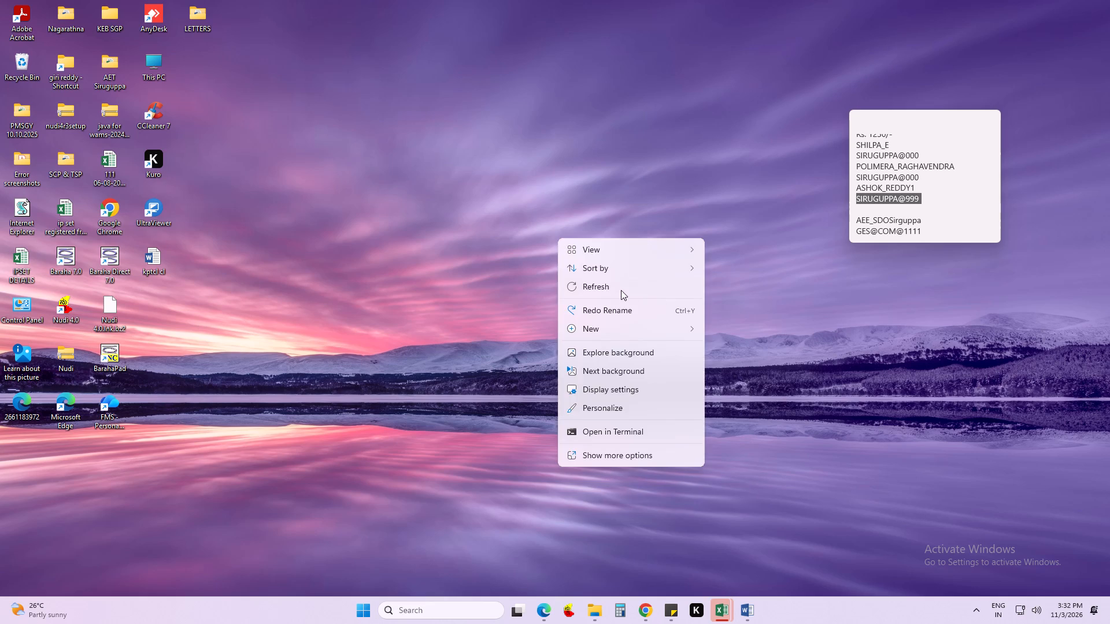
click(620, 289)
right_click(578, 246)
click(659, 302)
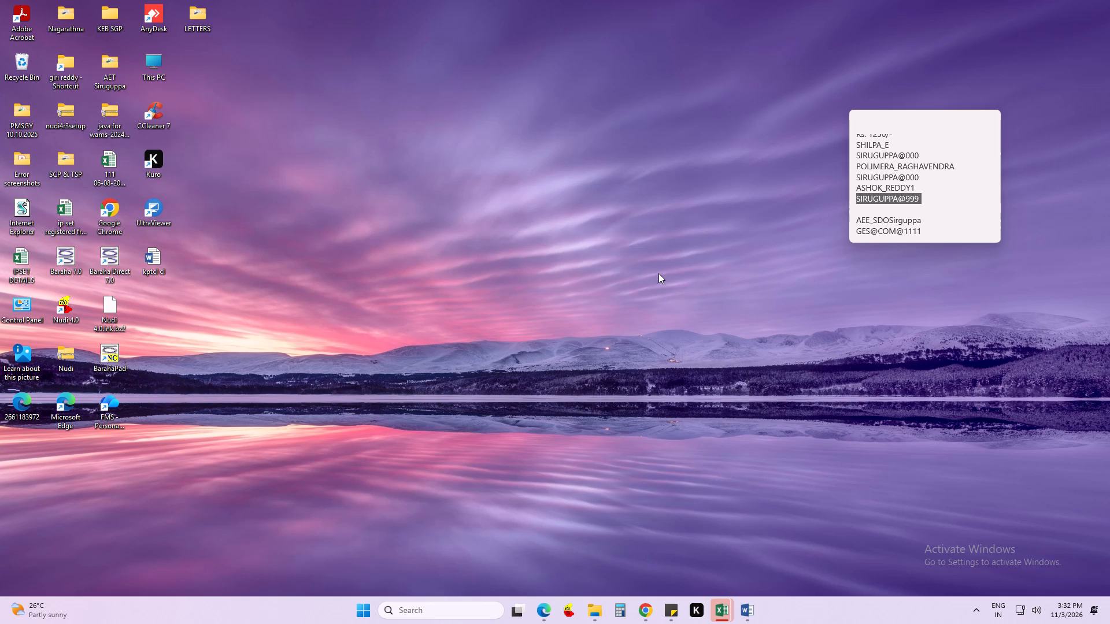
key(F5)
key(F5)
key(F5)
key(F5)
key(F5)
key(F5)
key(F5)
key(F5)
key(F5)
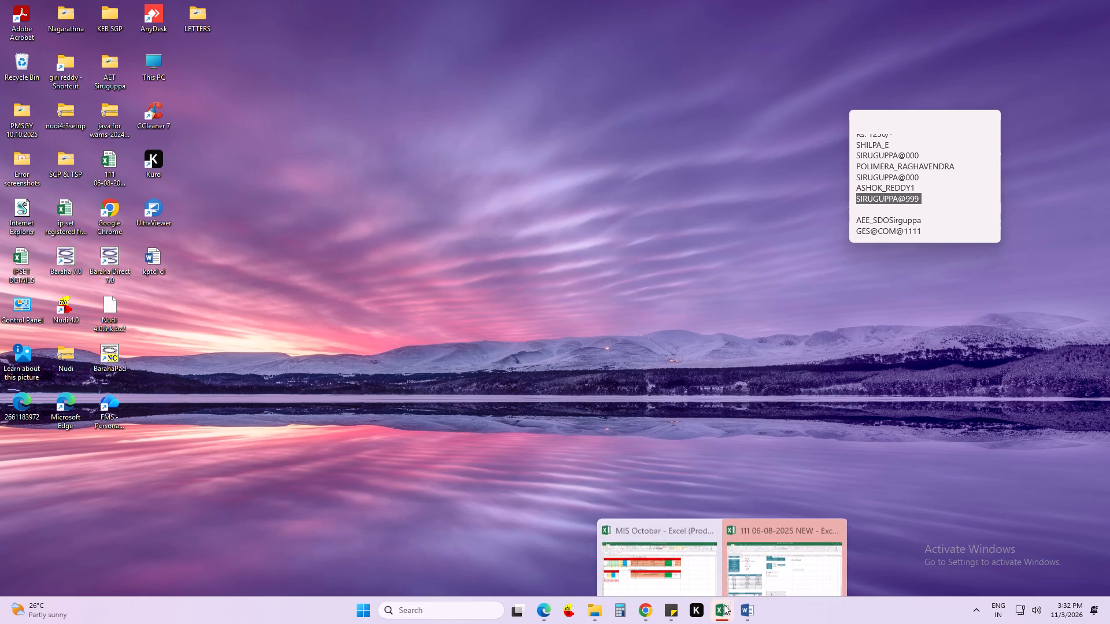
click(745, 567)
click(879, 306)
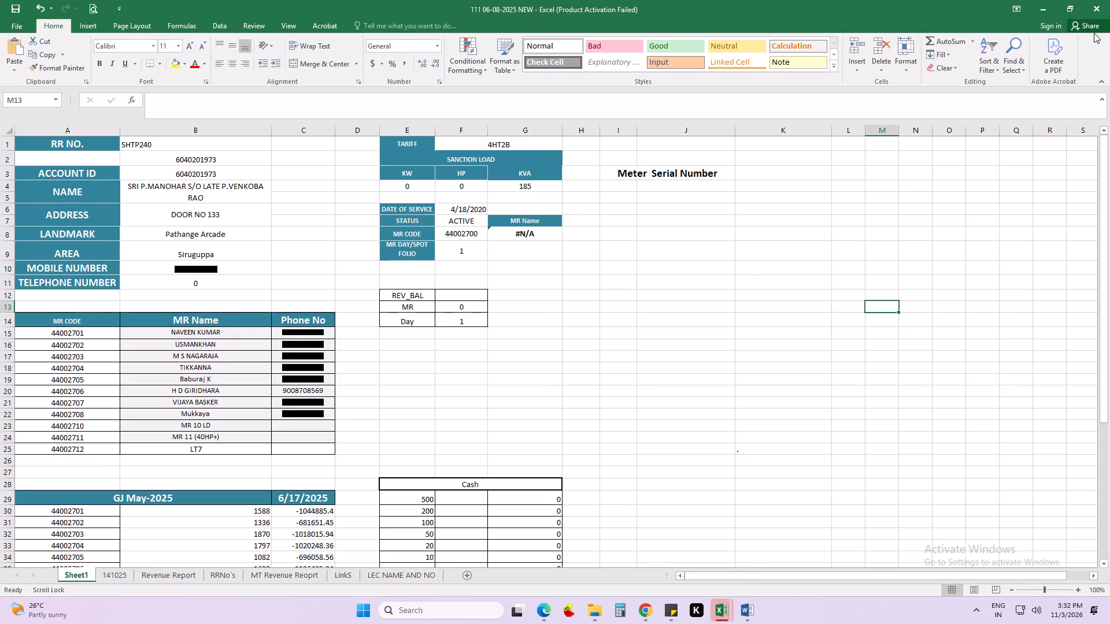
click(1096, 10)
click(547, 324)
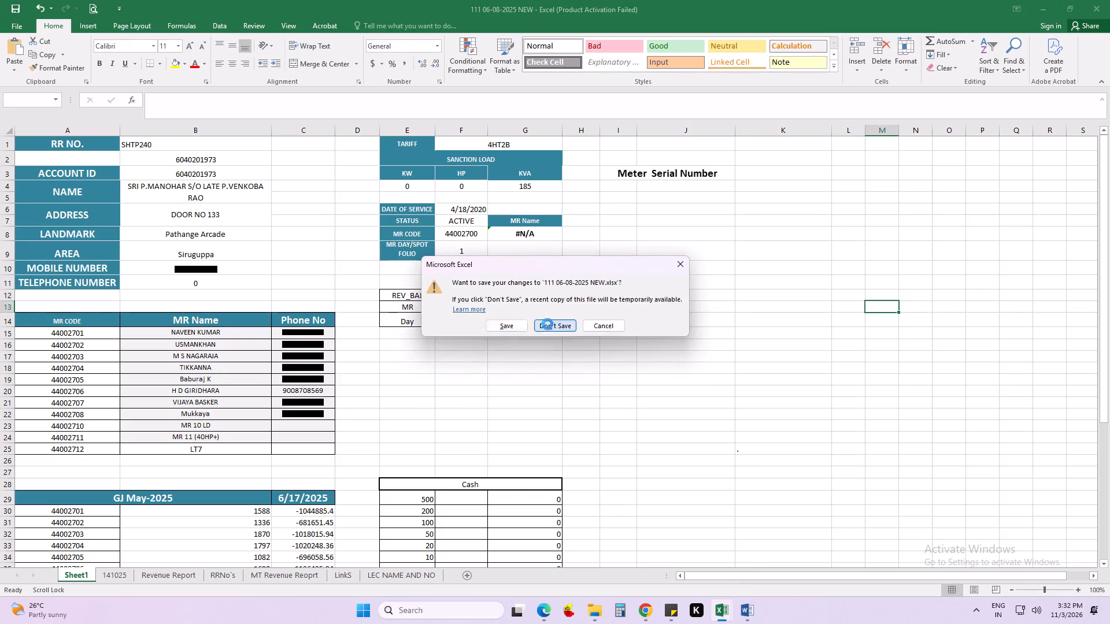
Open the workbook "IPGRS complainta as on 02-10-2026" from the Downloads folder and enable editing.
click(594, 610)
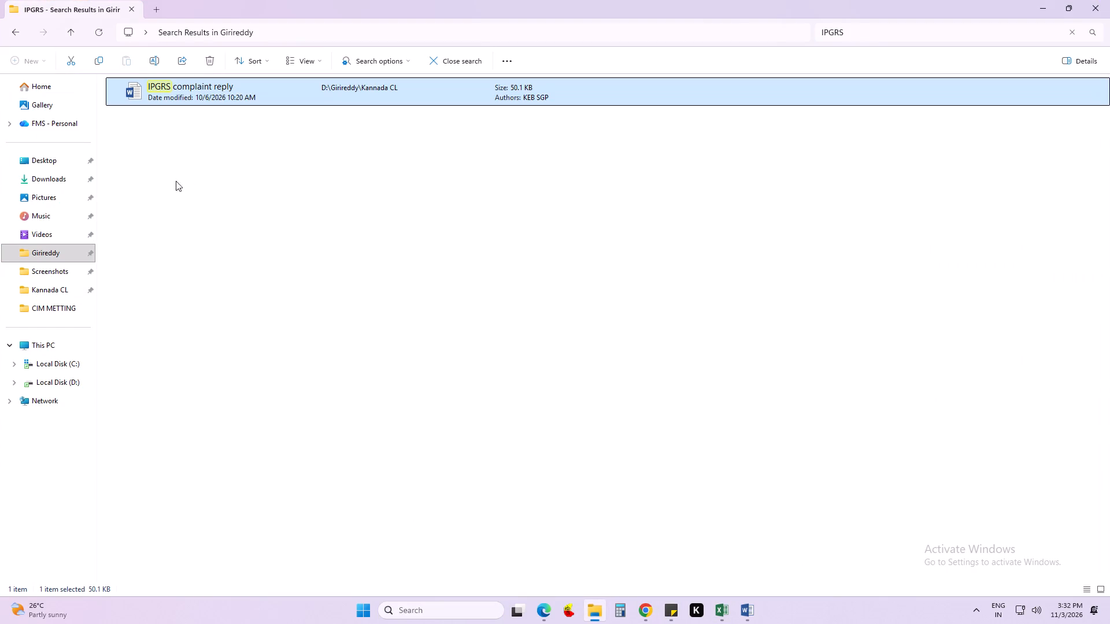
click(64, 179)
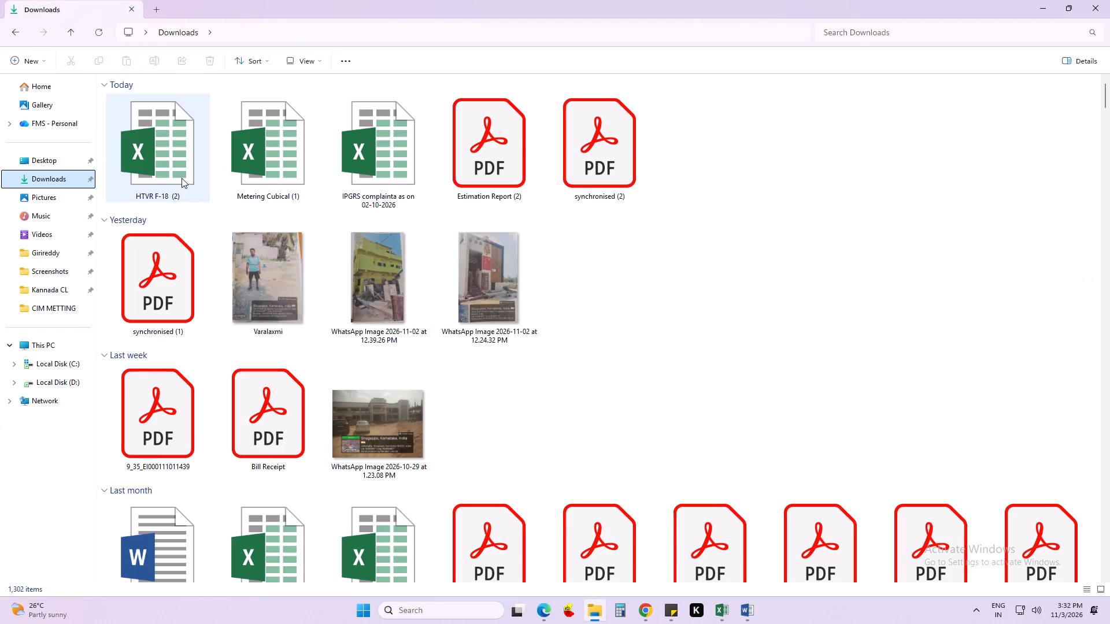
double_click(346, 163)
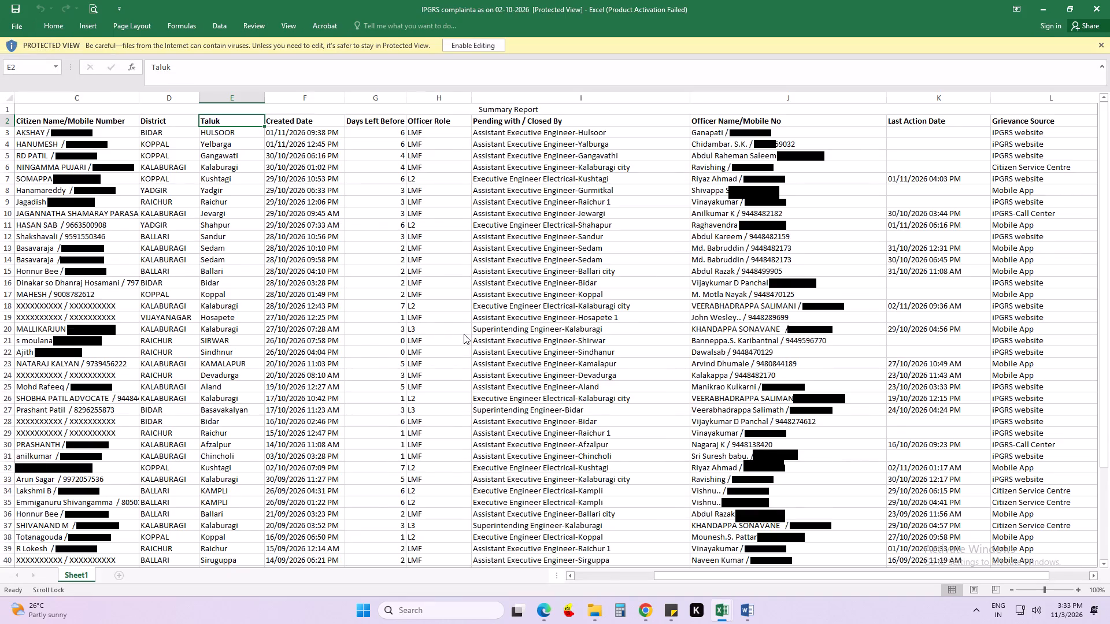
click(484, 50)
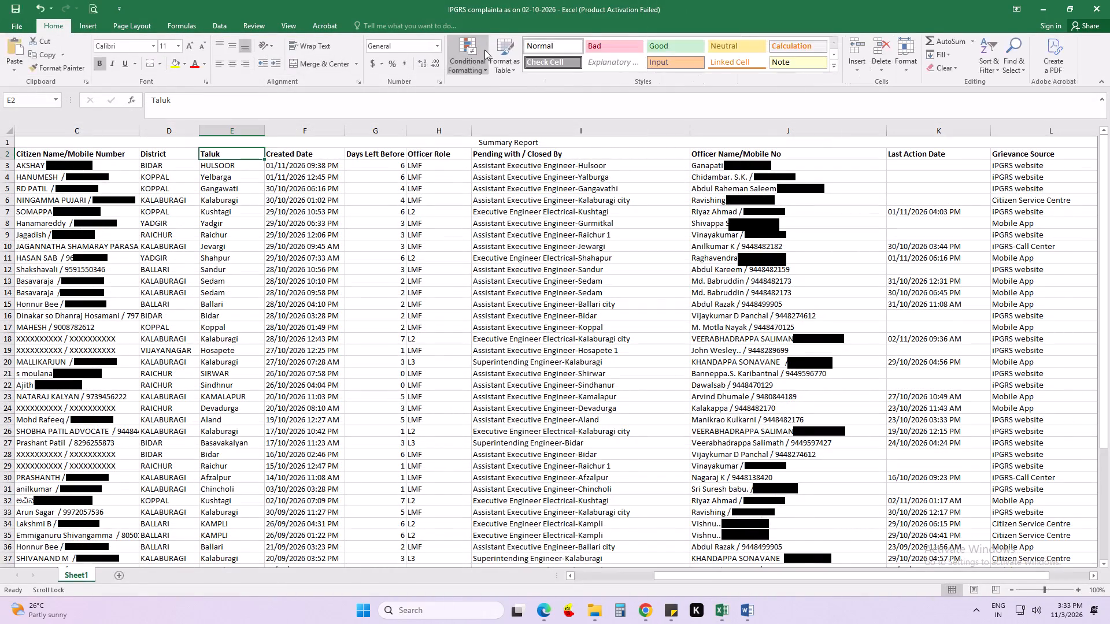
Add filters to the summary report's header row and filter the Taluk column to show only Siruguppa.
click(996, 35)
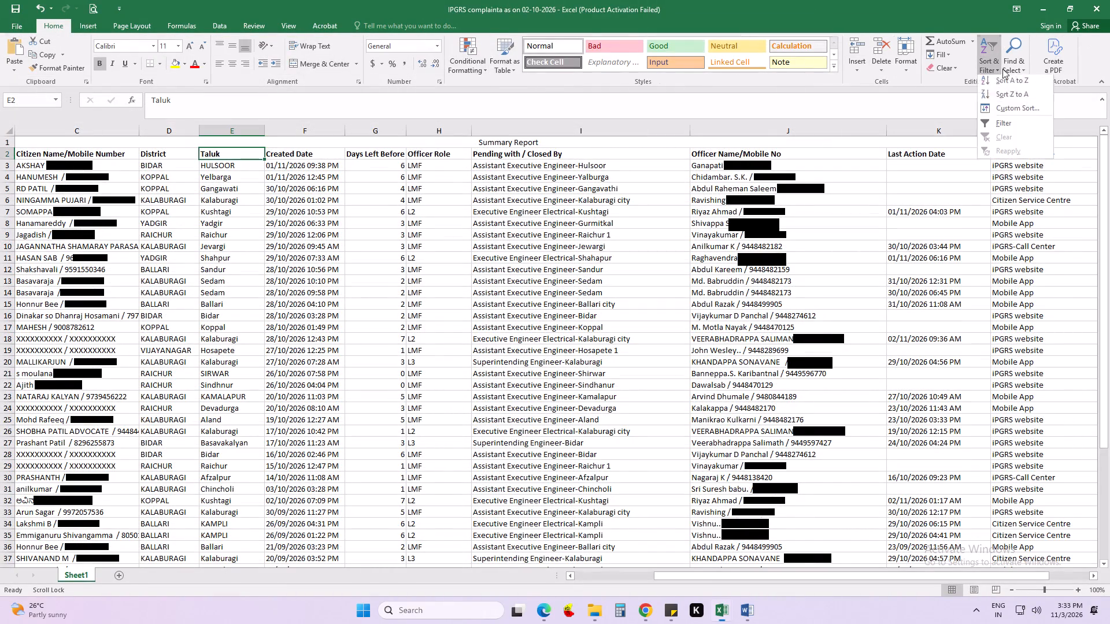
click(1002, 118)
click(1001, 121)
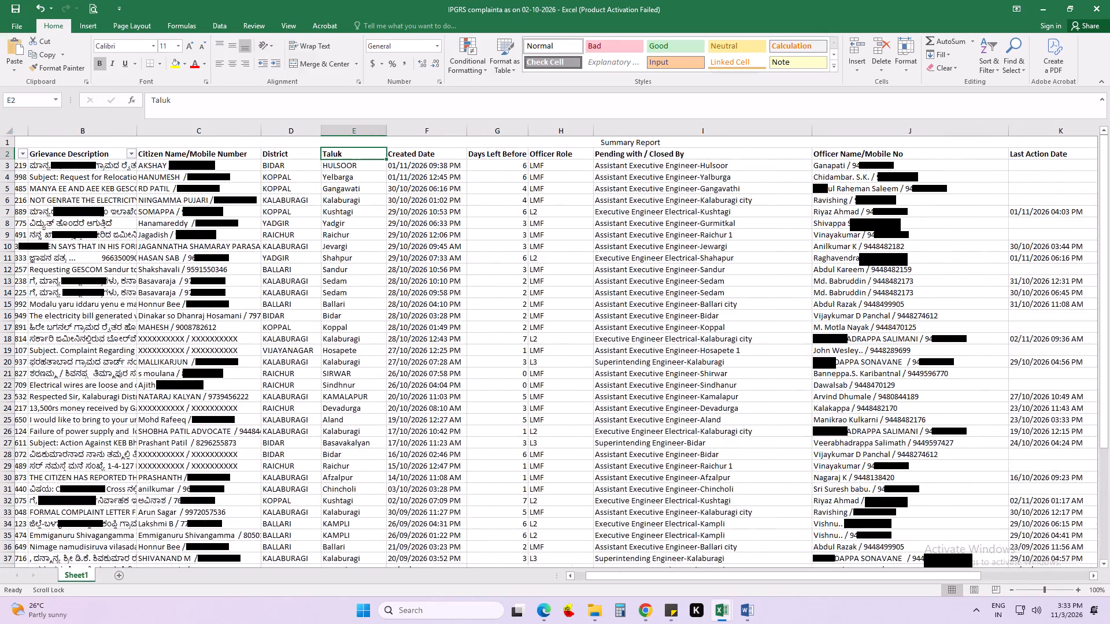
click(402, 154)
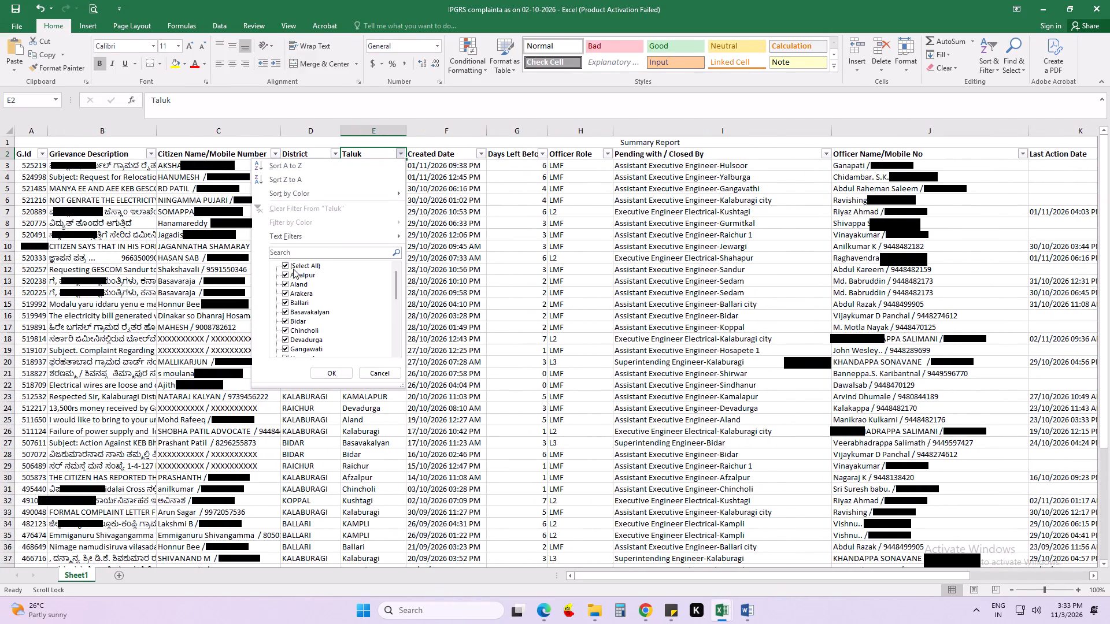
click(298, 265)
scroll(378, 344, down, 8)
scroll(324, 327, down, 9)
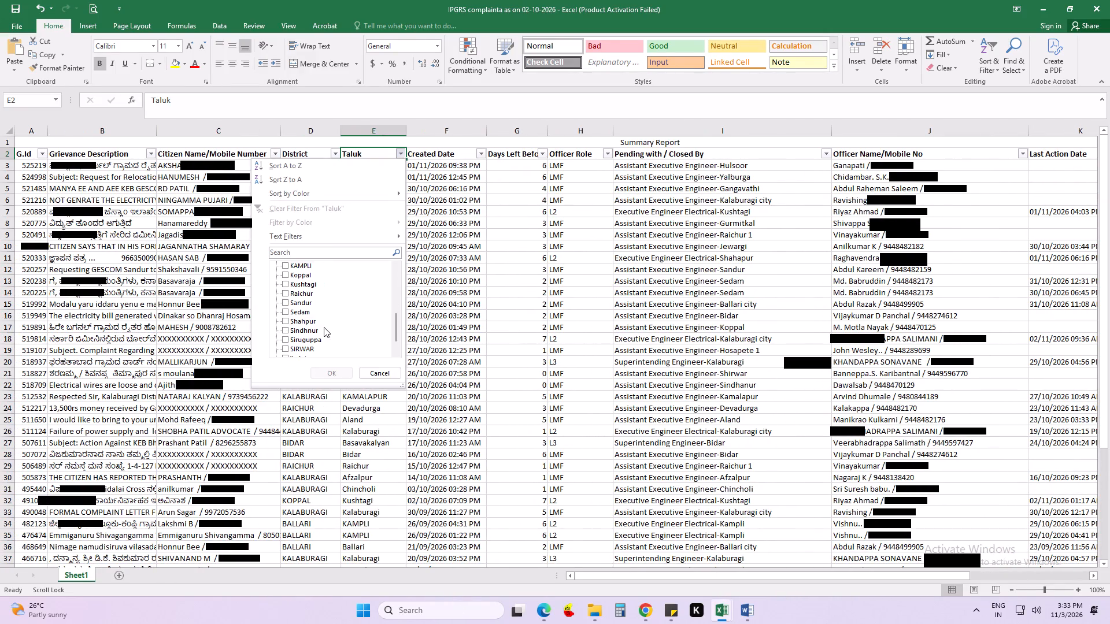
scroll(324, 327, down, 5)
click(301, 324)
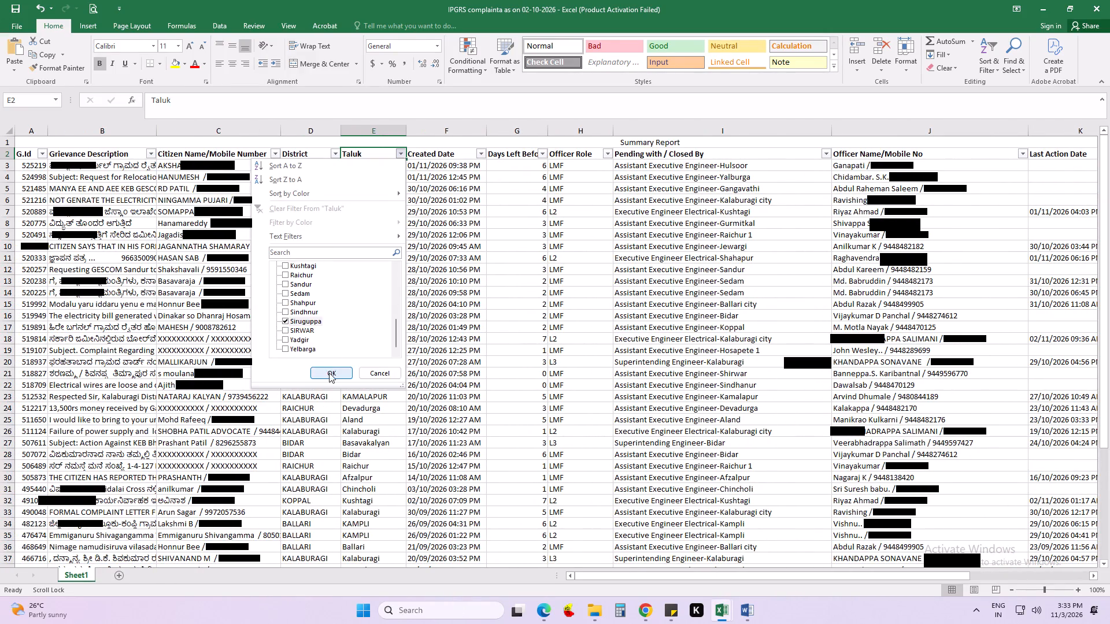
click(330, 373)
click(36, 168)
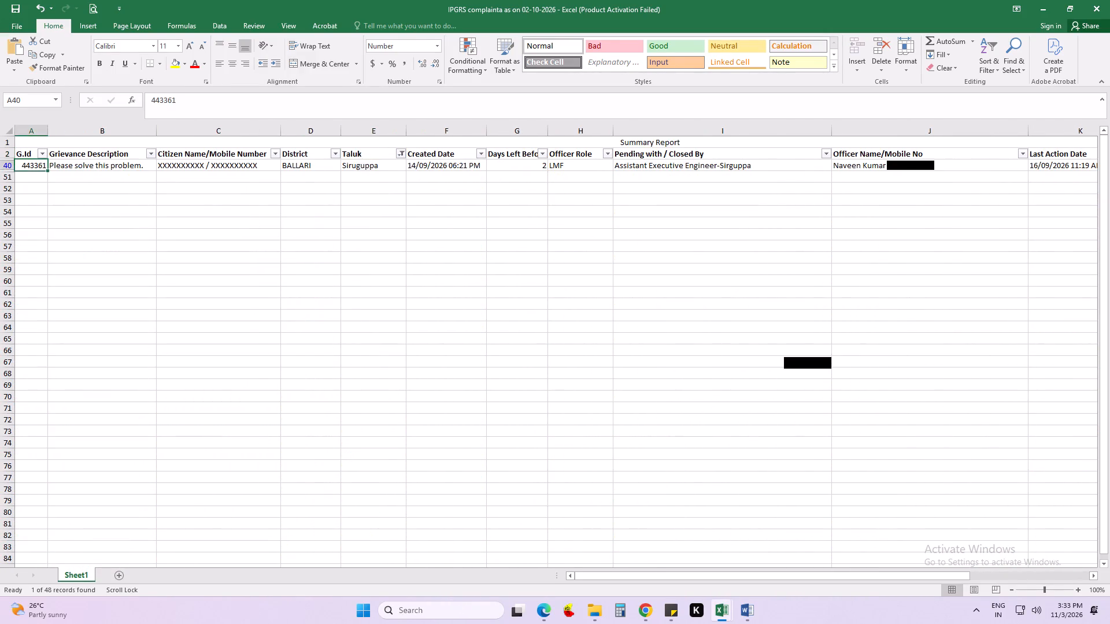
key(ctrl+c)
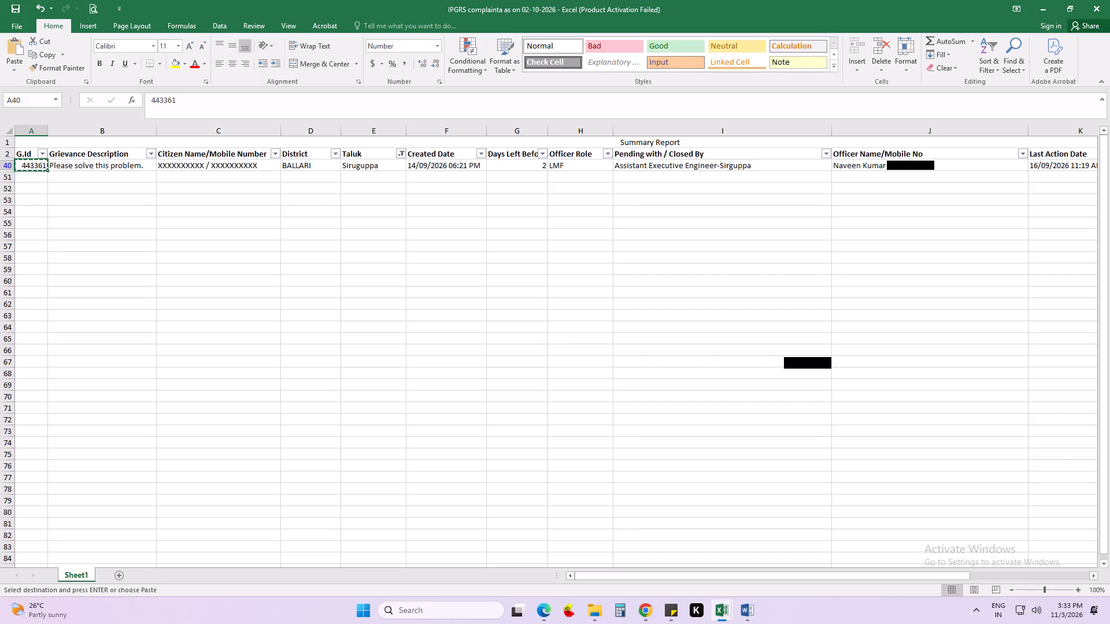
click(747, 615)
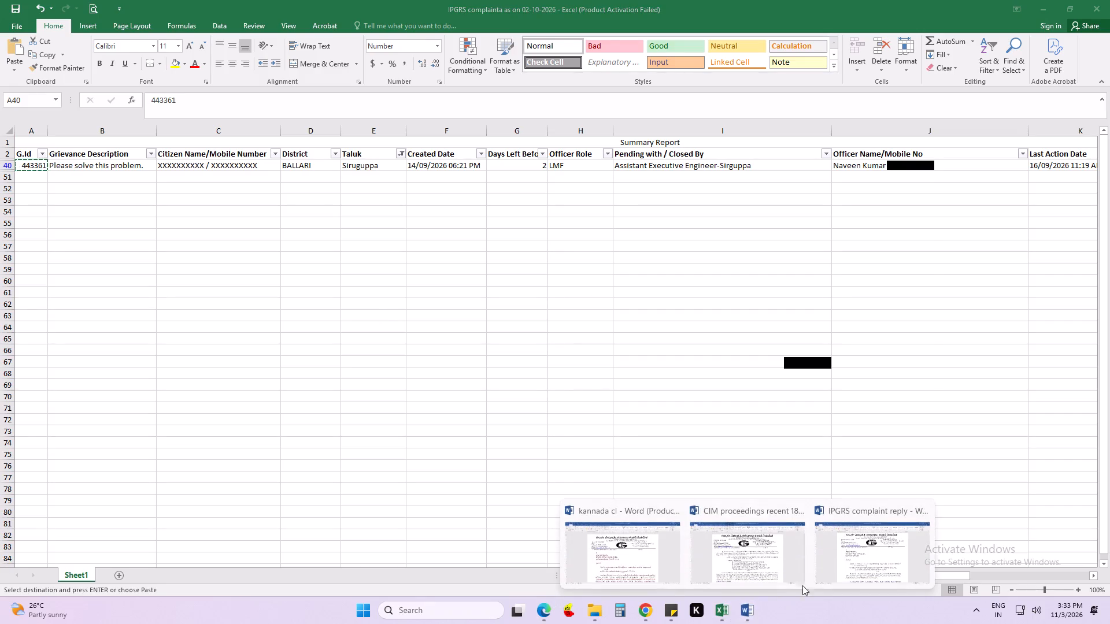
click(824, 563)
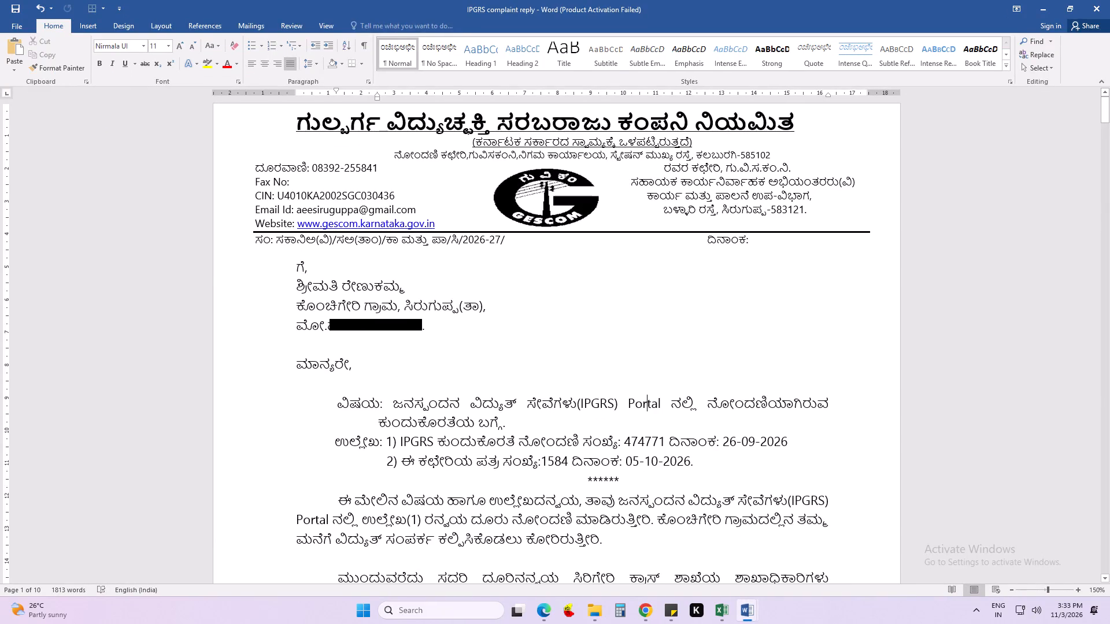
key(Down)
key(Down)
key(Left)
key(Left)
key(shift+Left)
key(Right)
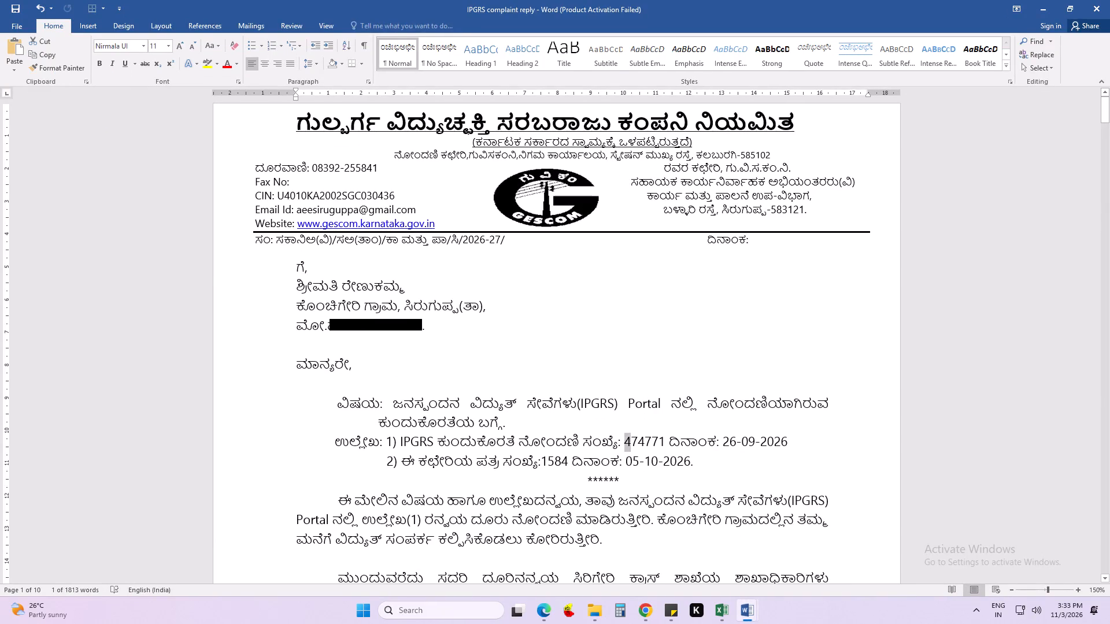
key(shift+Right)
key(shift+Right)
key(shift+Right)
key(Left)
key(Left)
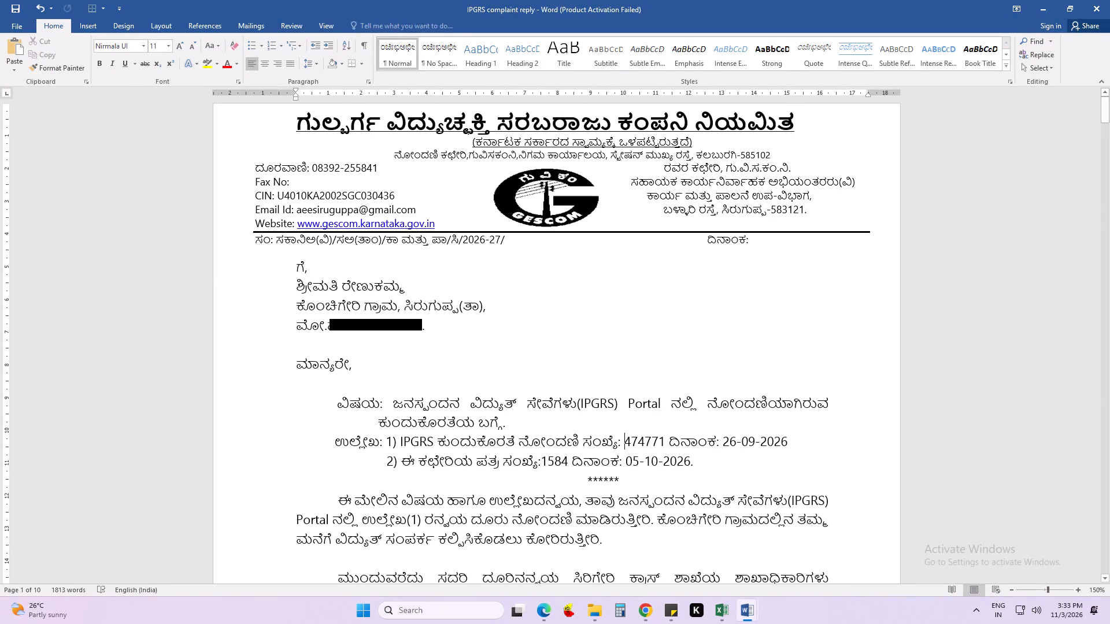
key(shift+Right)
key(shift+Right)
key(shift+Right)
key(shift+Right)
key(shift+Right)
key(shift+Right)
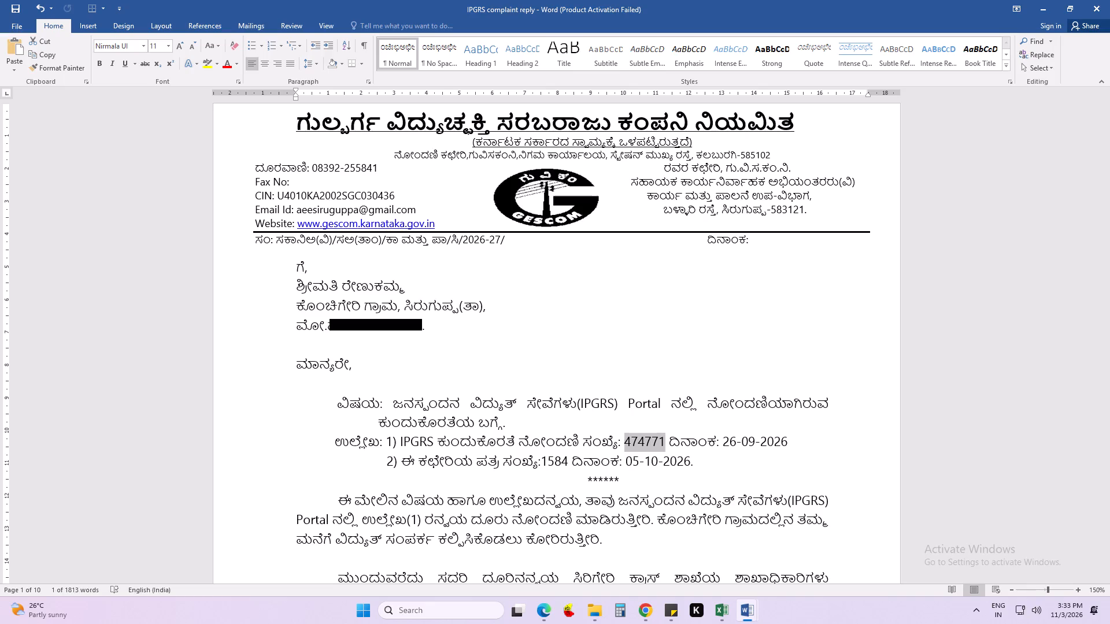
key(ctrl+v)
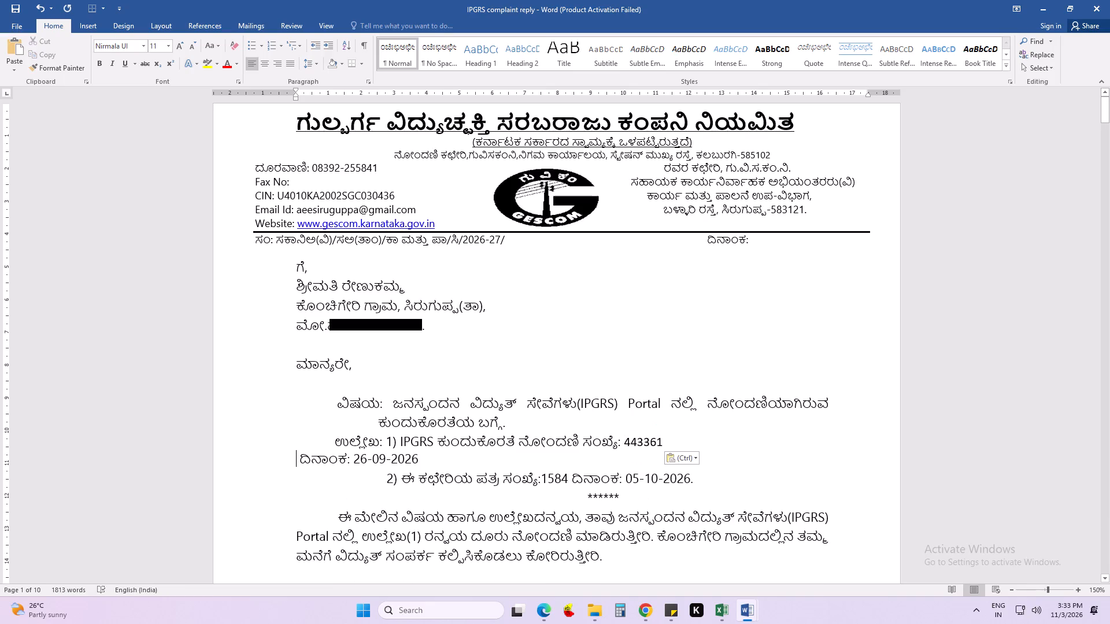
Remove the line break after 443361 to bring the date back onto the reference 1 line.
key(BackSpace)
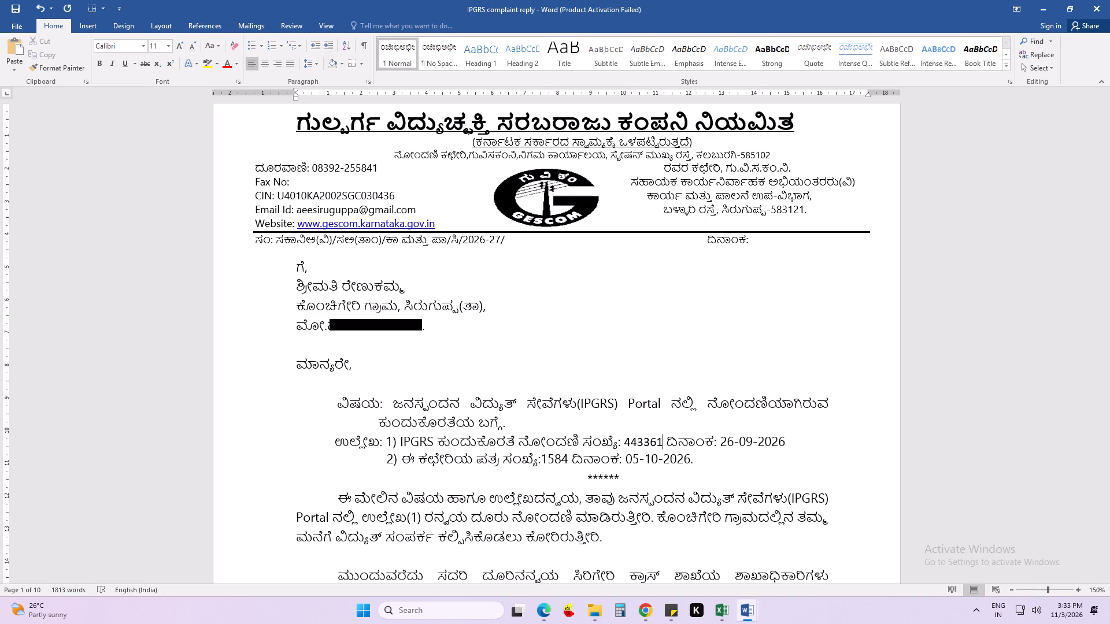
key(shift+Up)
key(shift+Right)
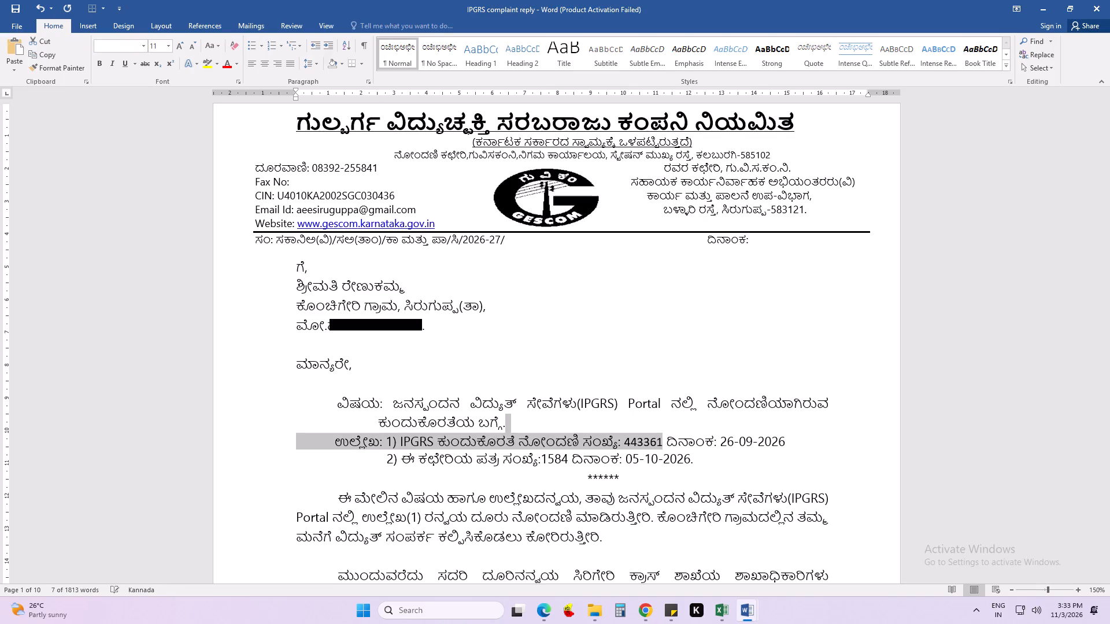
key(shift+Right)
key(shift+Right)
key(shift+Right)
key(shift+Right)
key(shift+Right)
key(shift+Right)
key(shift+Right)
key(shift+Right)
key(shift+Right)
key(shift+Right)
key(shift+Right)
key(shift+Right)
key(shift+Right)
key(shift+Right)
key(shift+Right)
key(shift+Right)
key(shift+Right)
key(shift+Right)
key(shift+Right)
key(shift+Right)
key(shift+Right)
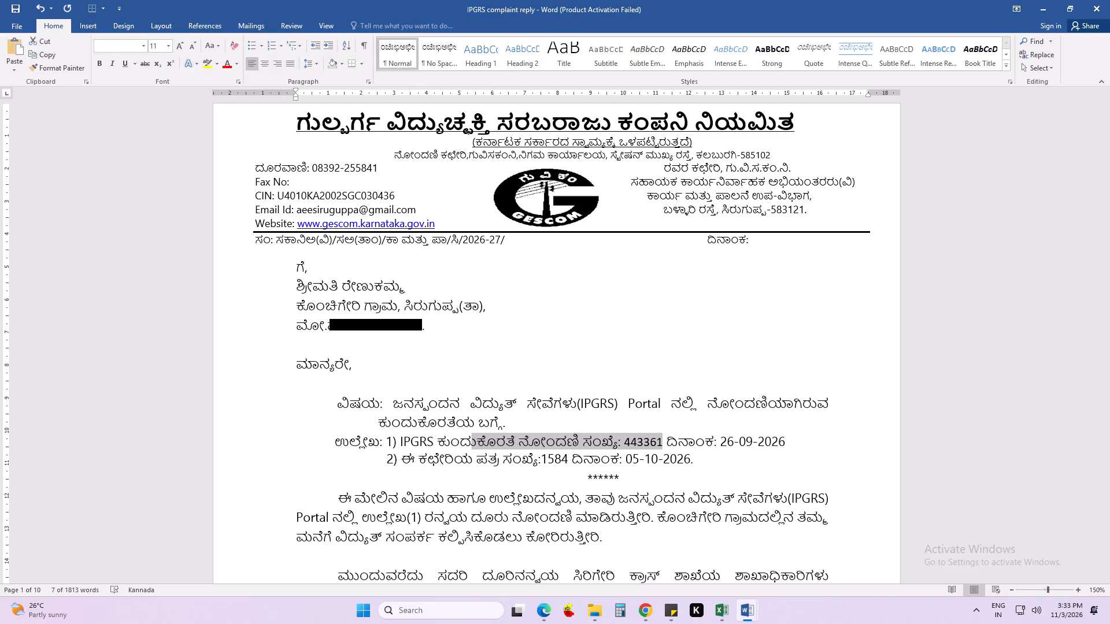
key(shift+Left)
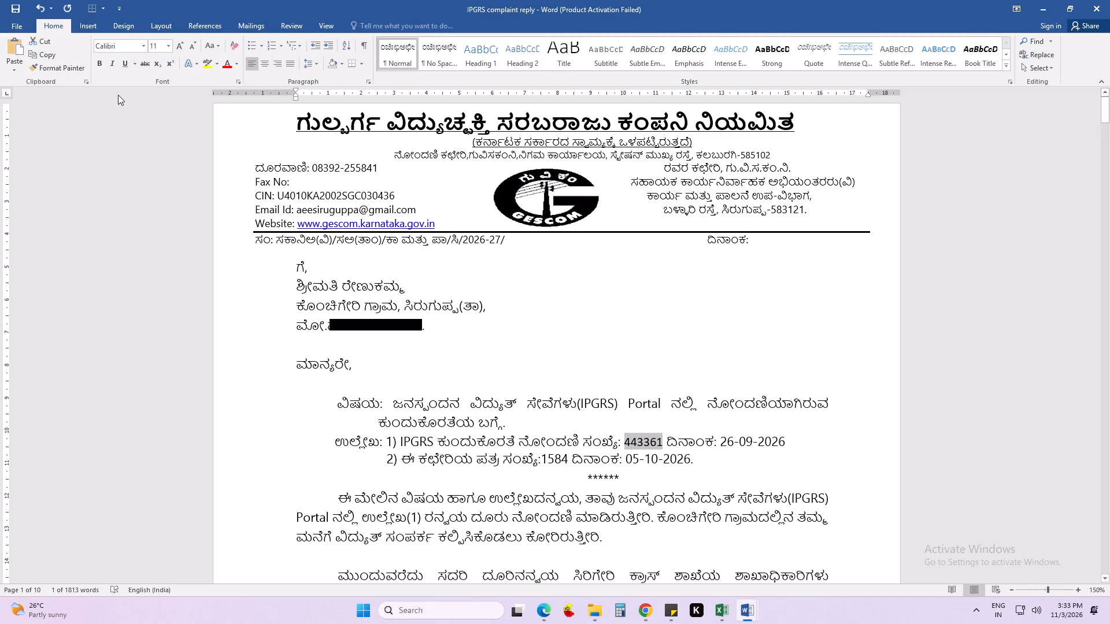
double_click(177, 50)
click(642, 443)
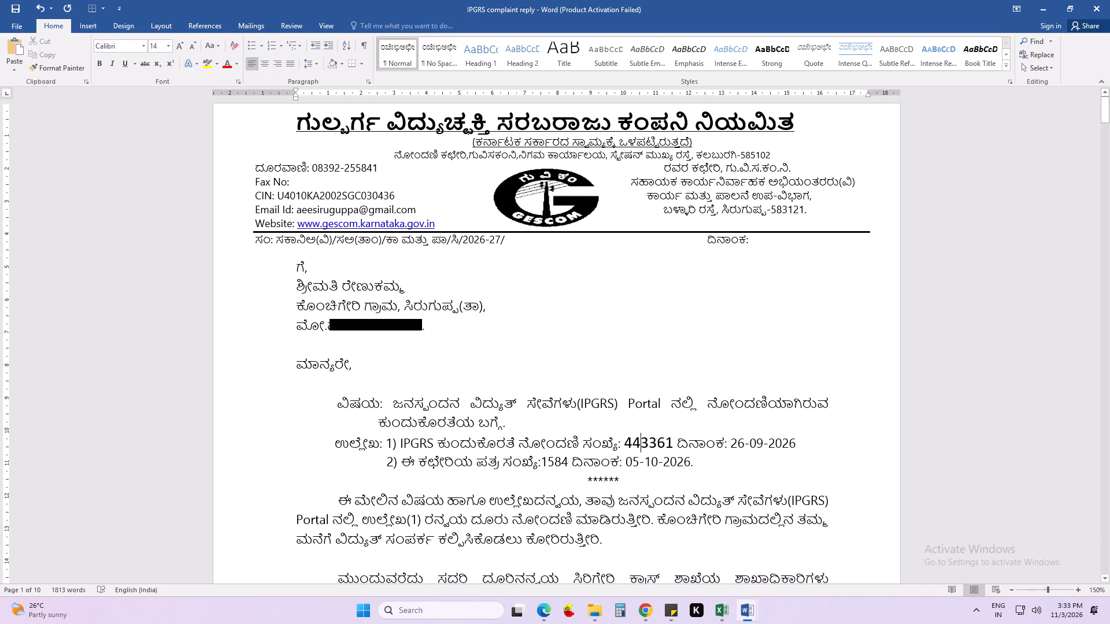
click(619, 443)
key(Right)
Check the complaint's Created Date in the Excel workbook, change the reference 1 date in the Word letter to 14-09-2026, and save.
key(alt+Tab)
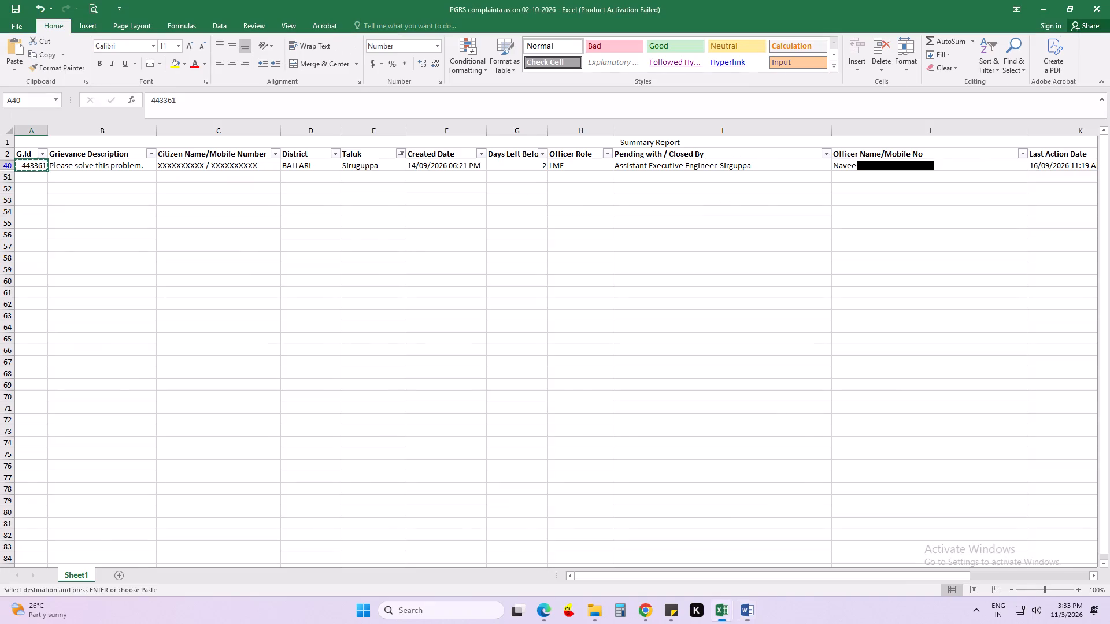
key(Right)
key(Left)
key(Left)
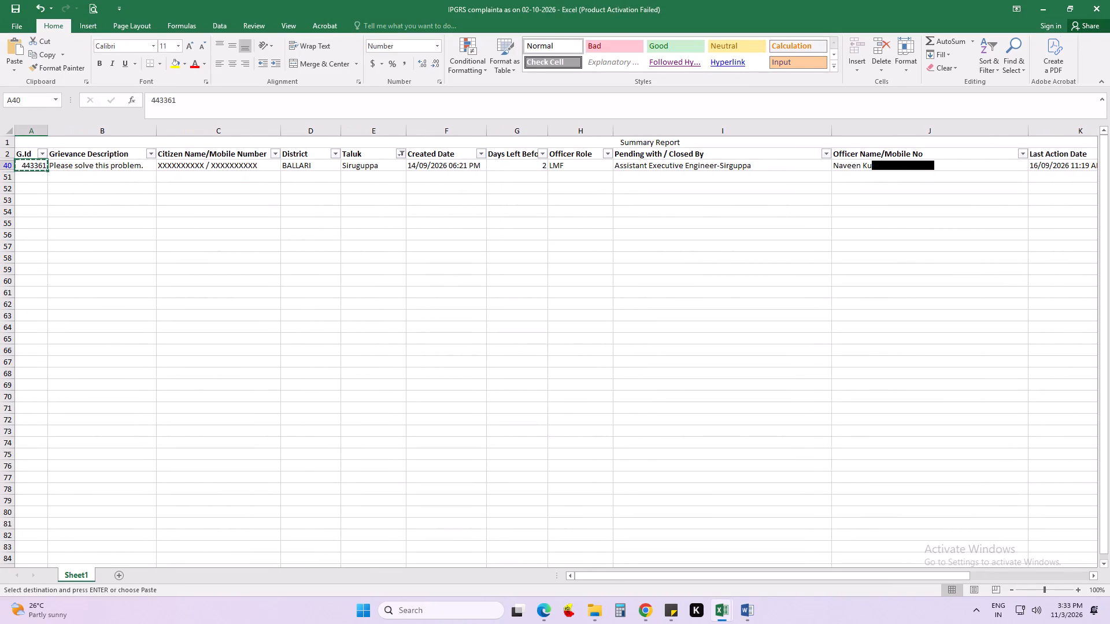
key(Right)
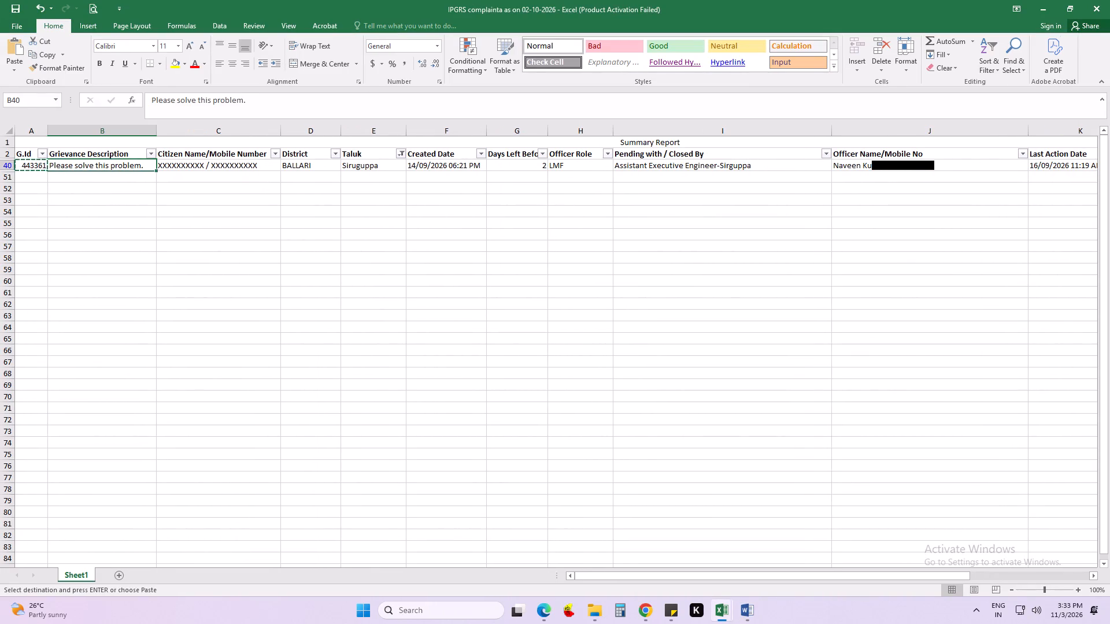
key(Right)
key(Right)
key(Right)
key(Right)
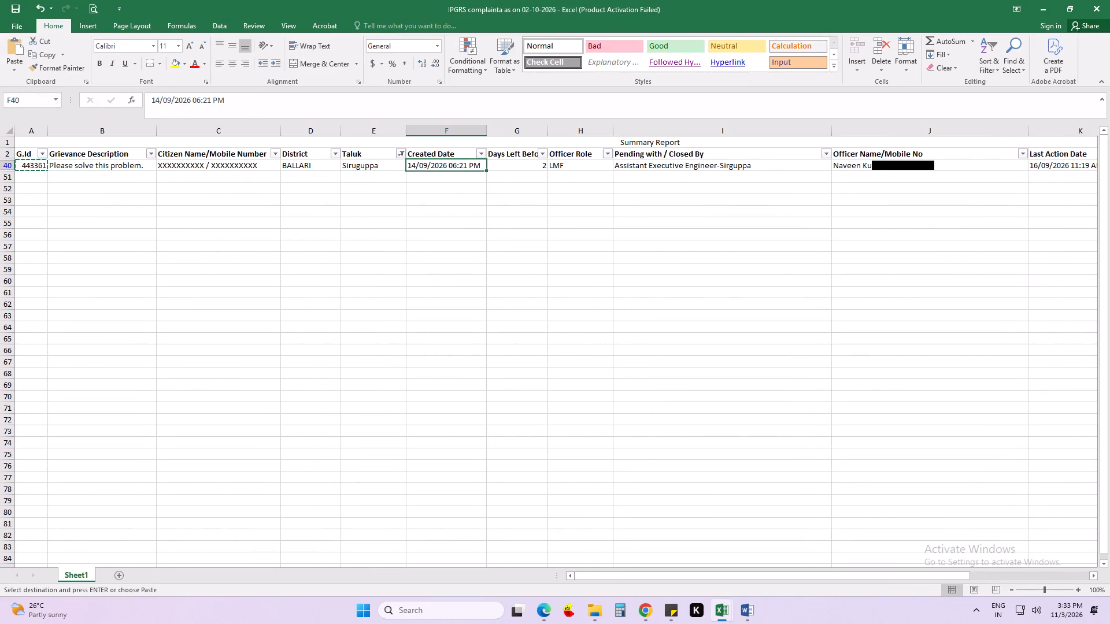
key(alt+Tab)
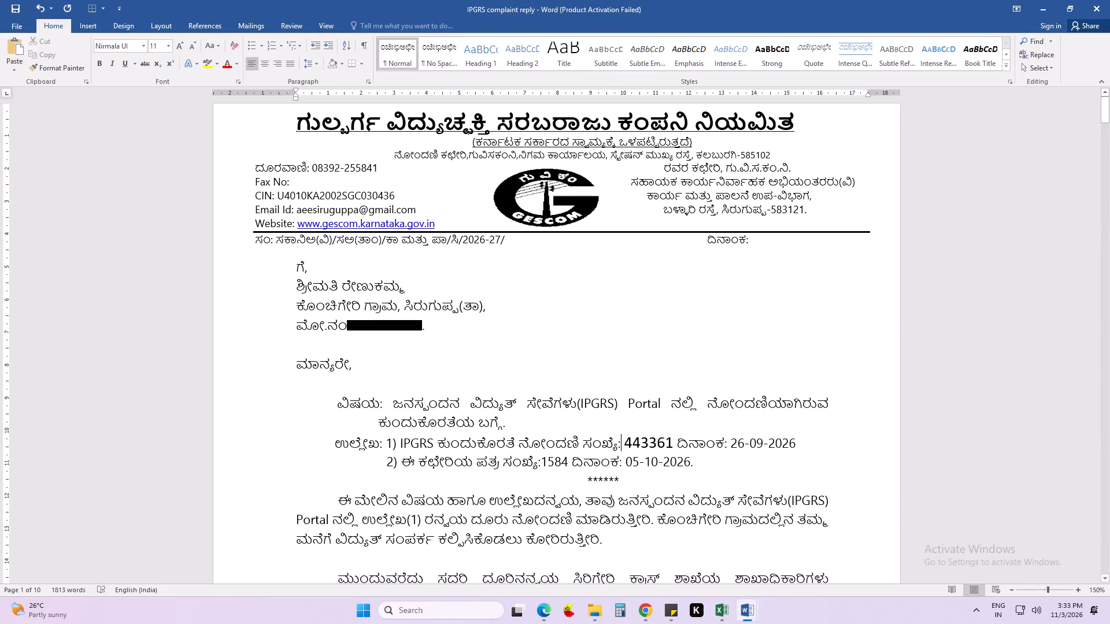
click(745, 447)
key(BackSpace)
key(BackSpace)
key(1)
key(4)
key(ctrl+s)
In the Excel workbook, examine the Siruguppa complaint's remaining columns, from Days Left through Officer Name/Mobile No to Action.
key(alt+Tab)
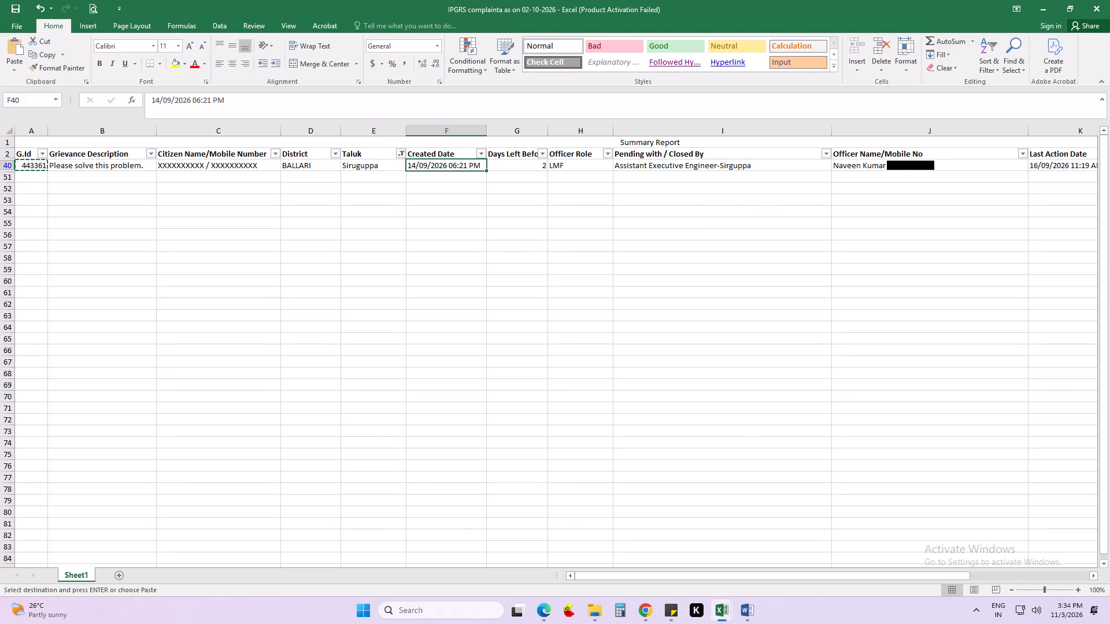
click(513, 167)
click(609, 168)
click(653, 169)
click(849, 162)
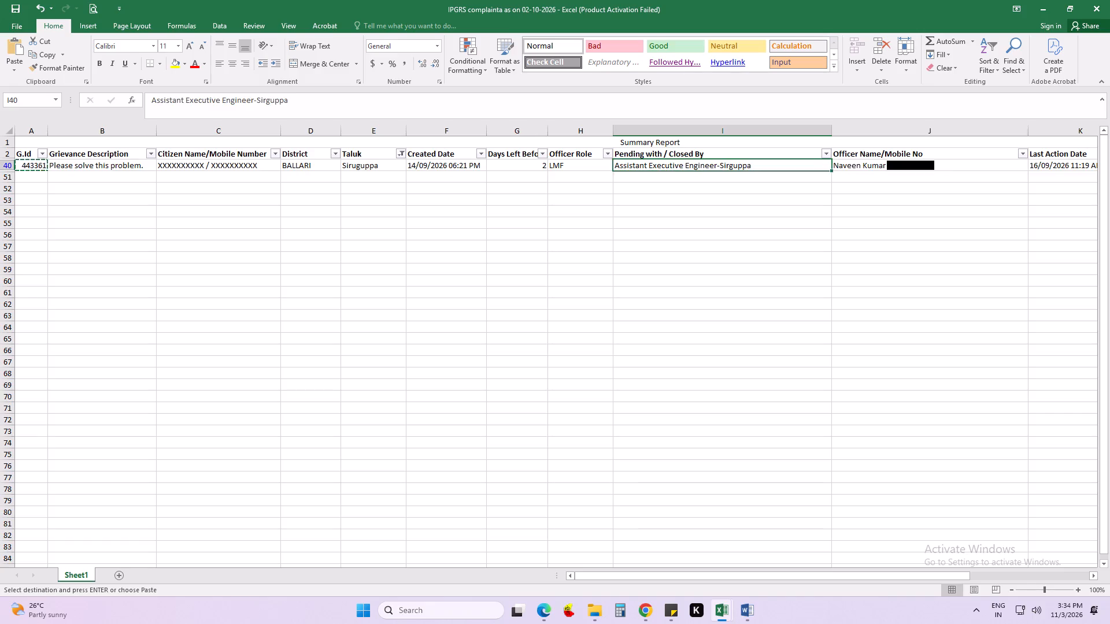
drag(882, 576, 925, 575)
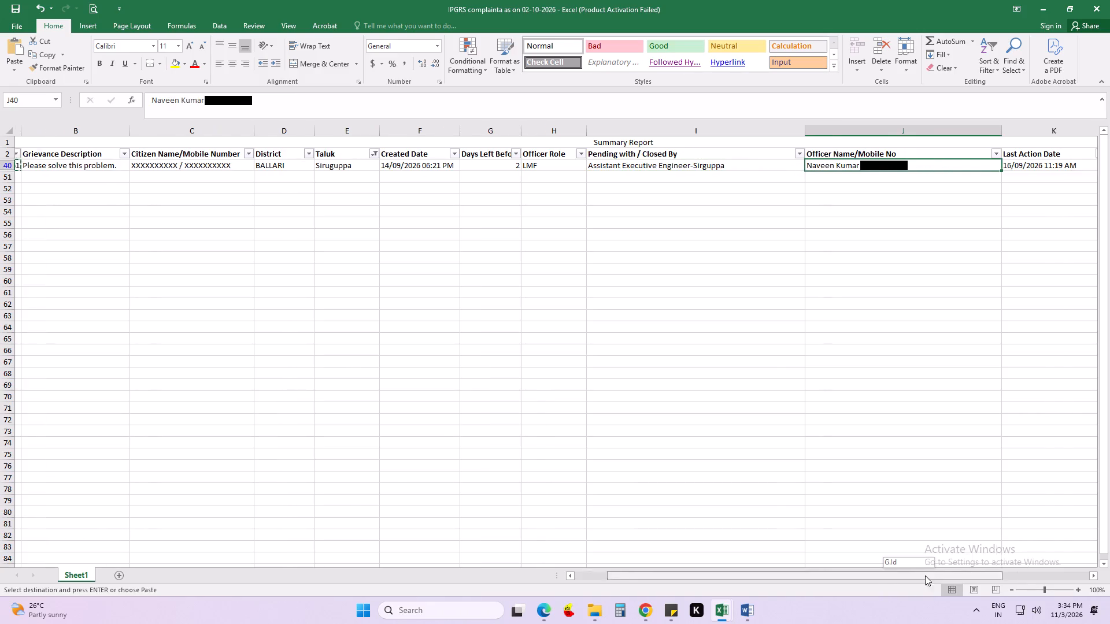
drag(925, 575, 996, 571)
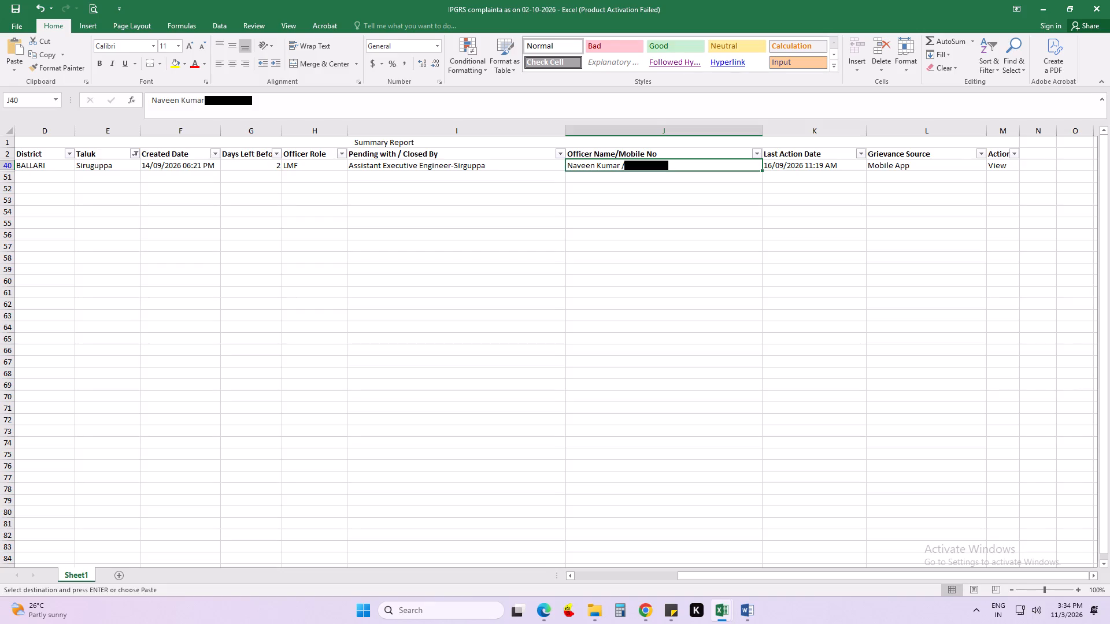
drag(731, 577, 790, 569)
In the Word letter, replace the addressee line with the title ಶ್ರೀ and the workbook officer's name in Kannada, keeping the village on its own line.
key(alt+Tab)
click(338, 287)
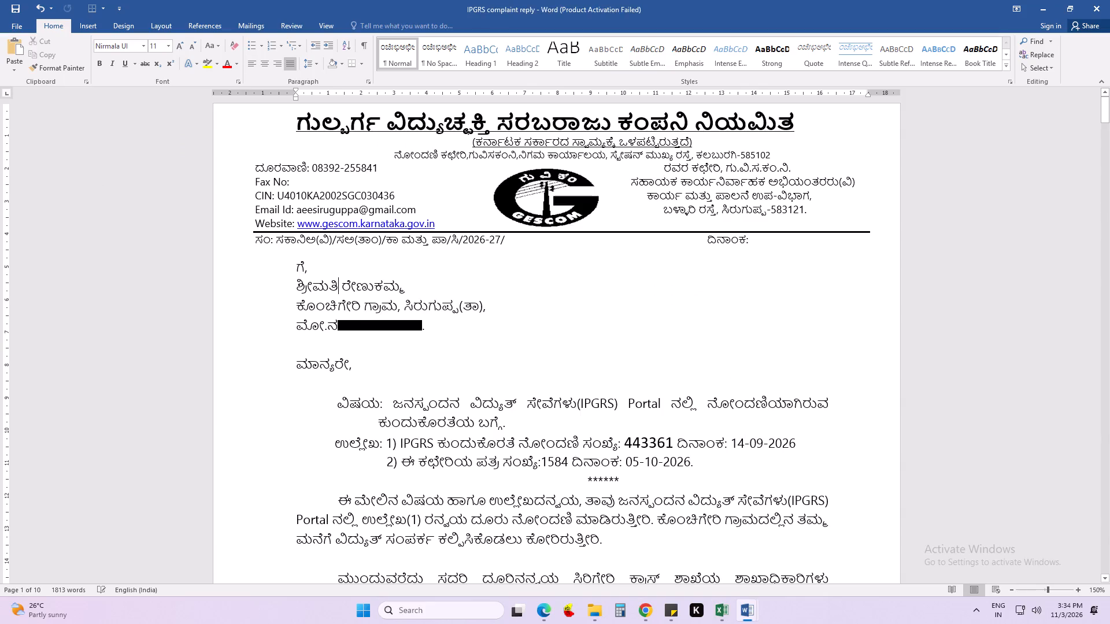
key(BackSpace)
key(BackSpace)
key(BackSpace)
key(Right)
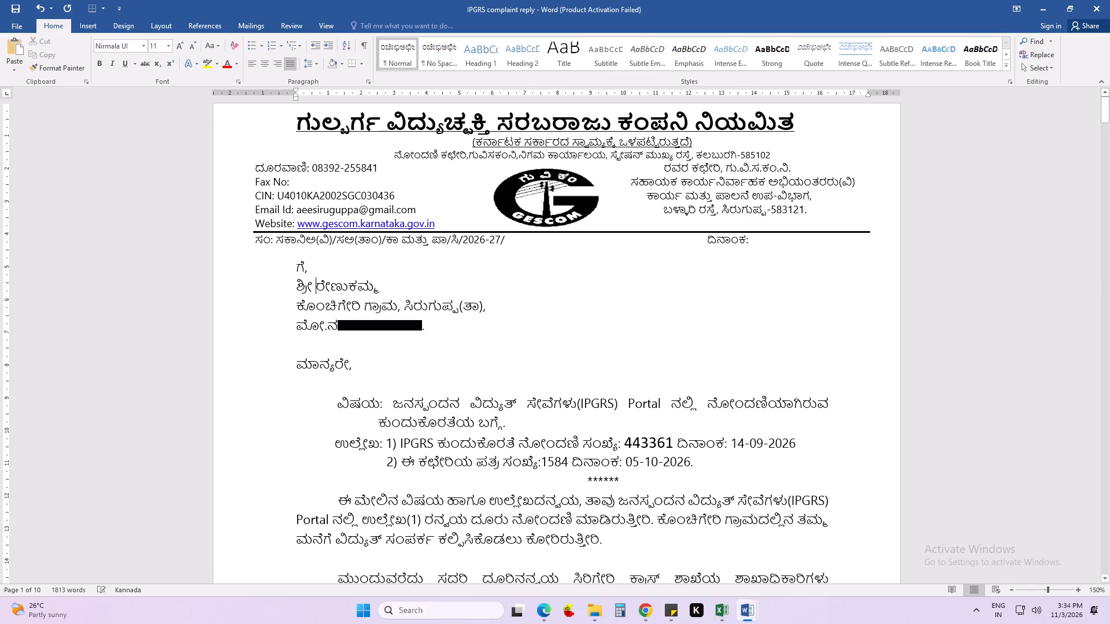
key(shift+Right)
key(shift+Right)
key(shift+Right)
key(shift+Right)
key(shift+Right)
key(BackSpace)
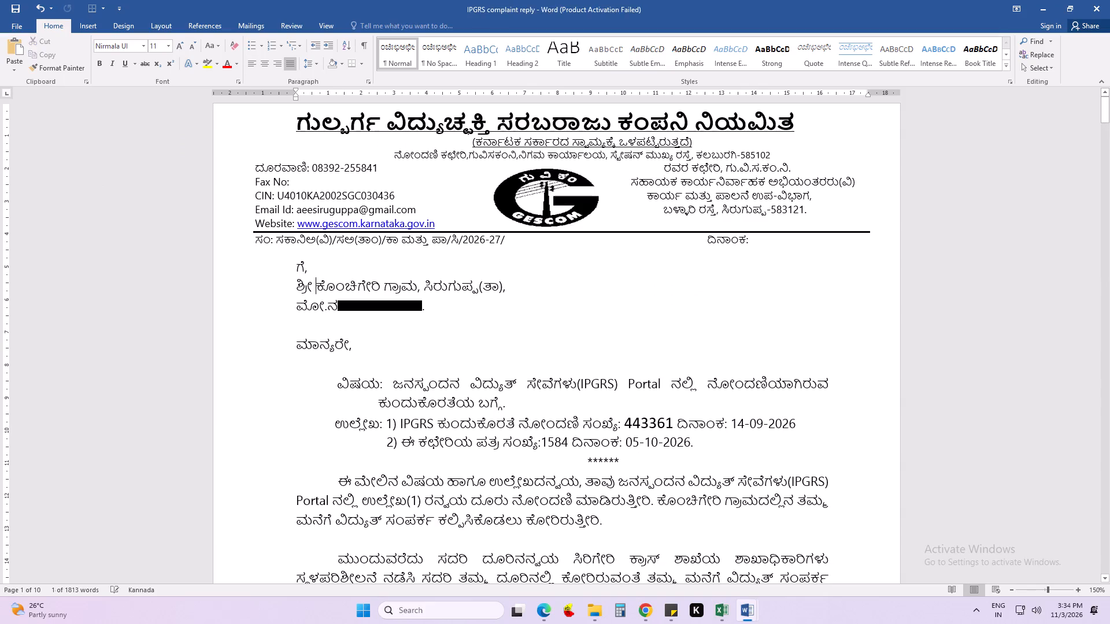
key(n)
key(BackSpace)
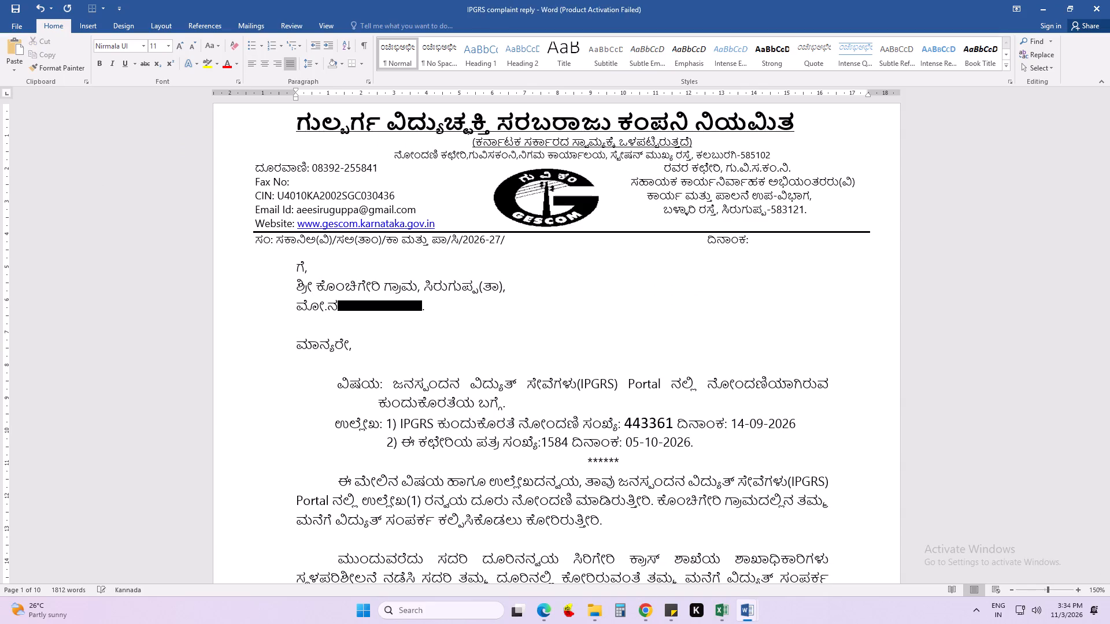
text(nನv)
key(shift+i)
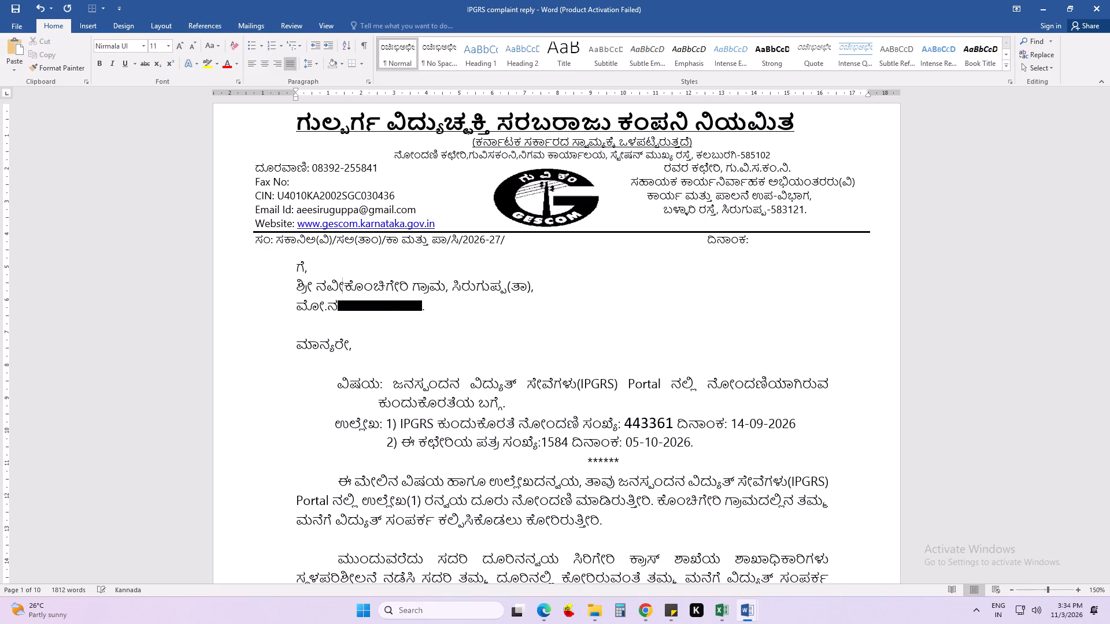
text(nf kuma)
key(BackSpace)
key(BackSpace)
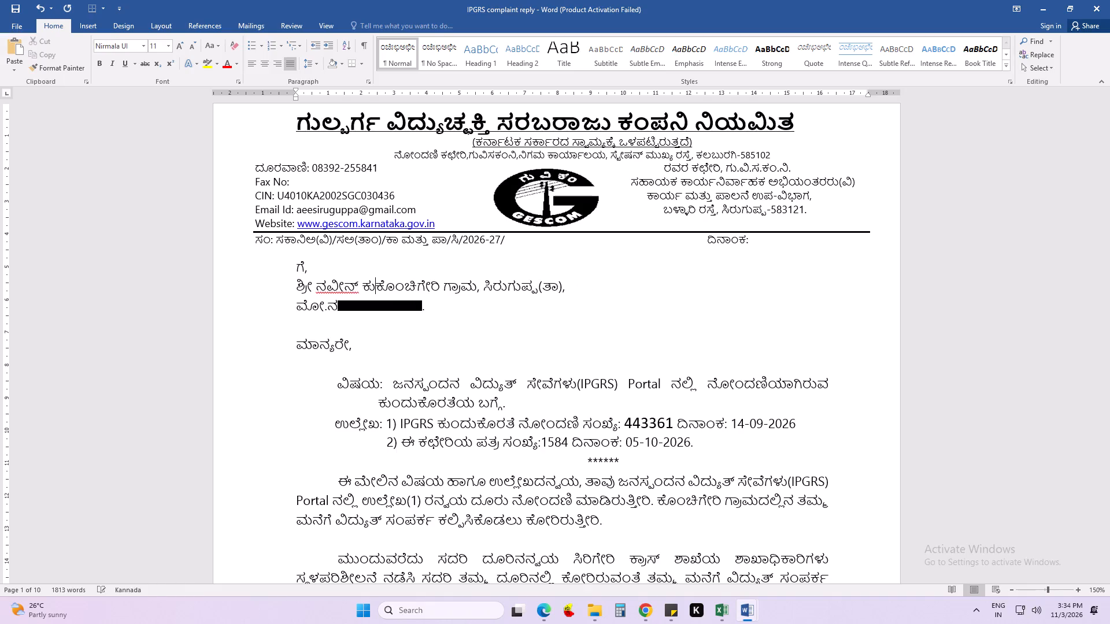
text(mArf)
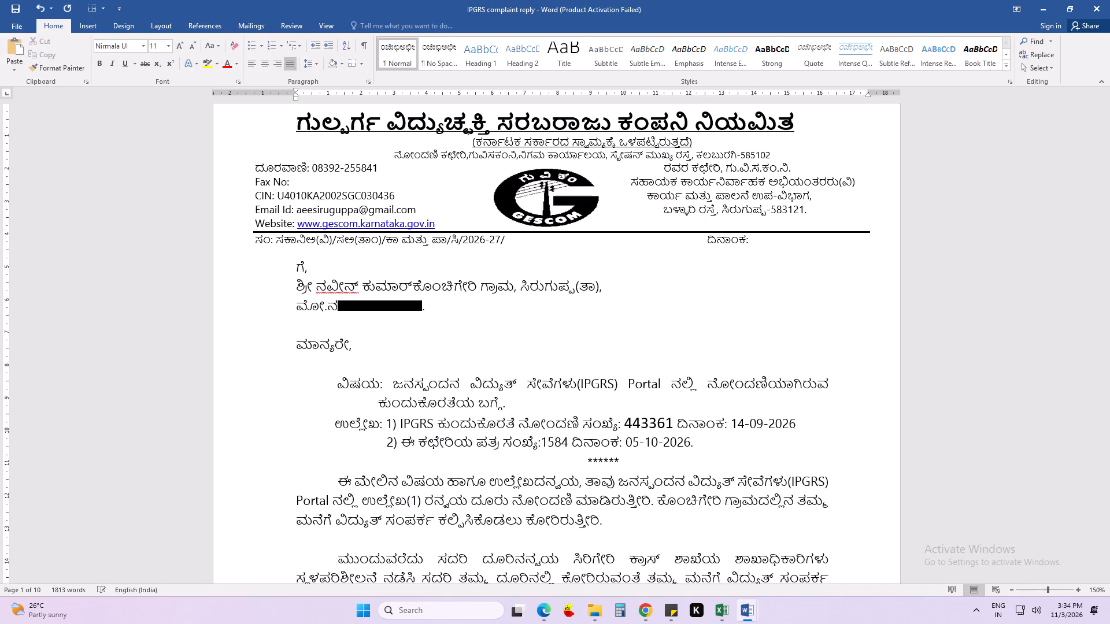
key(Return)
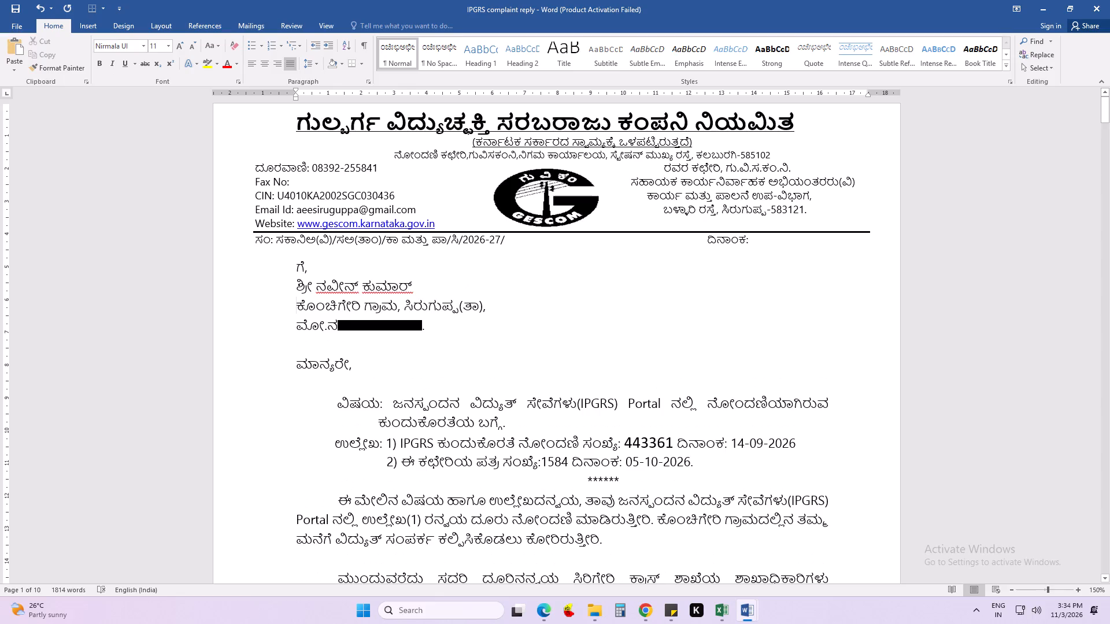
Replace the village name ಕೊಂಚಿಗೇರಿ in the address block with ಕರೂರು and save the document.
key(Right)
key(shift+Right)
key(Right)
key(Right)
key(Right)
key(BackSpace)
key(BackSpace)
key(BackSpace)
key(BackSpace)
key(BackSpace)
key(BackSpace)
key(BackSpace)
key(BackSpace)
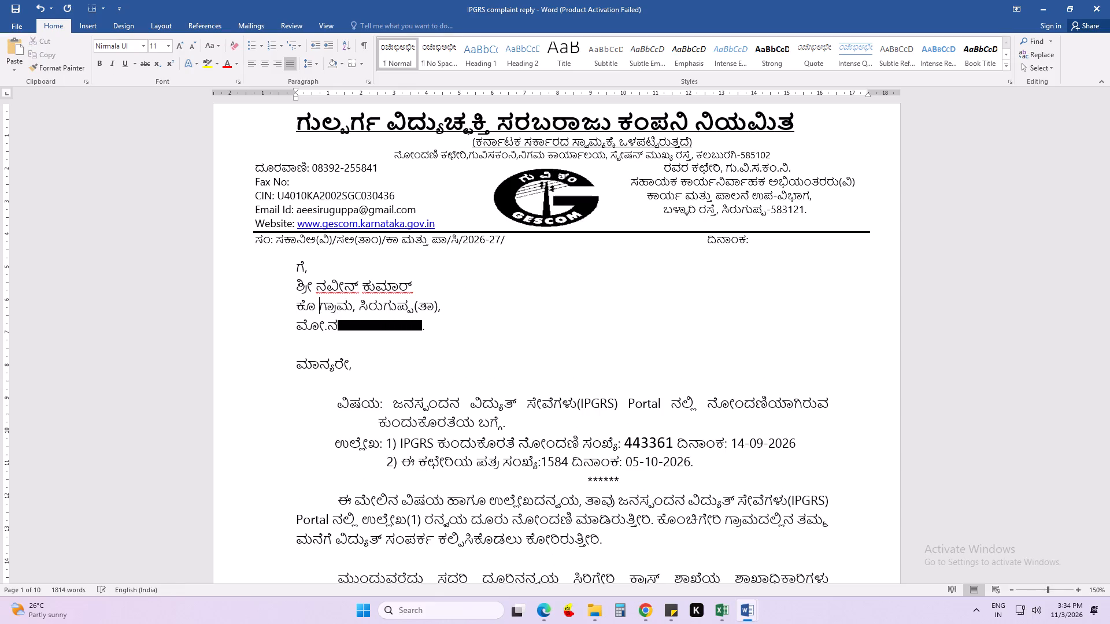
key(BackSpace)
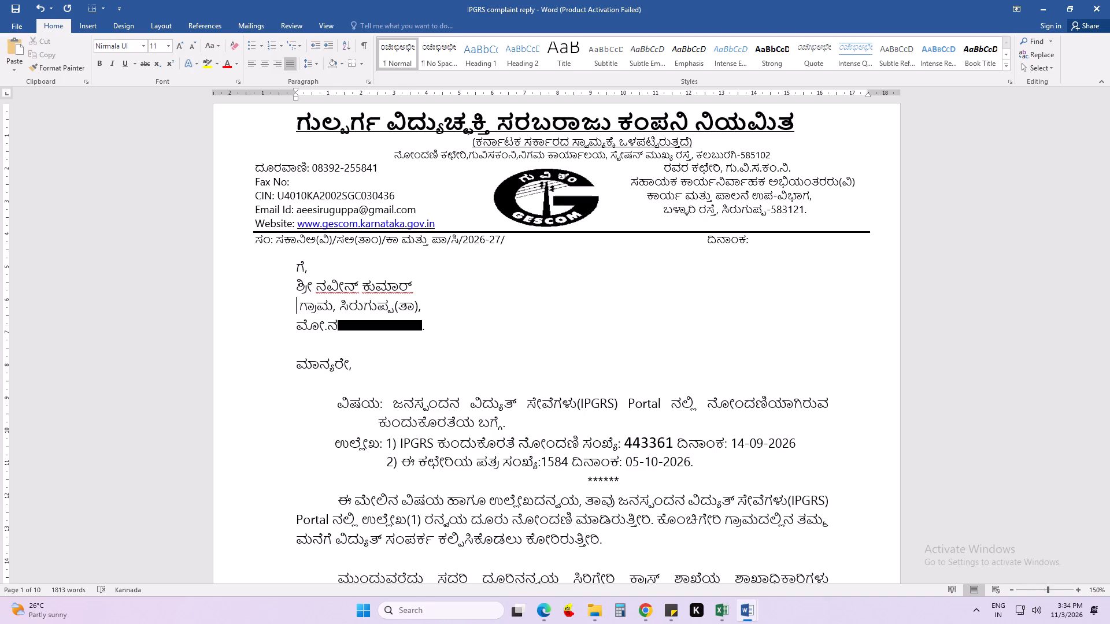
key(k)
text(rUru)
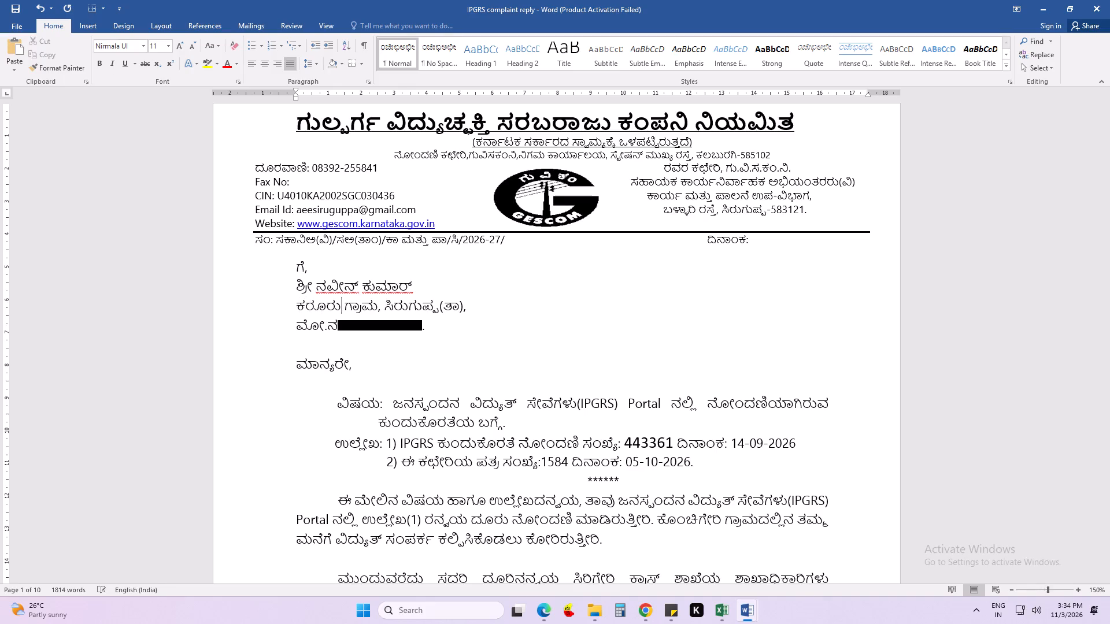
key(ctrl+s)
Copy the mobile number from the complaint's Officer Name/Mobile No cell in Excel and return to the Word letter.
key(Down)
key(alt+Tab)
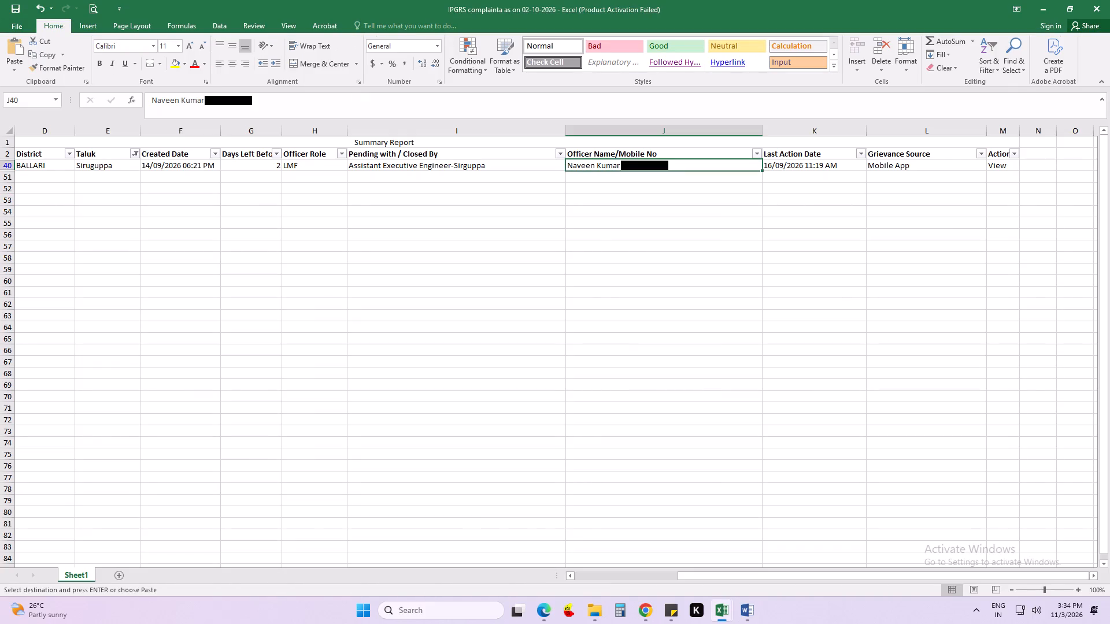
click(667, 168)
double_click(670, 168)
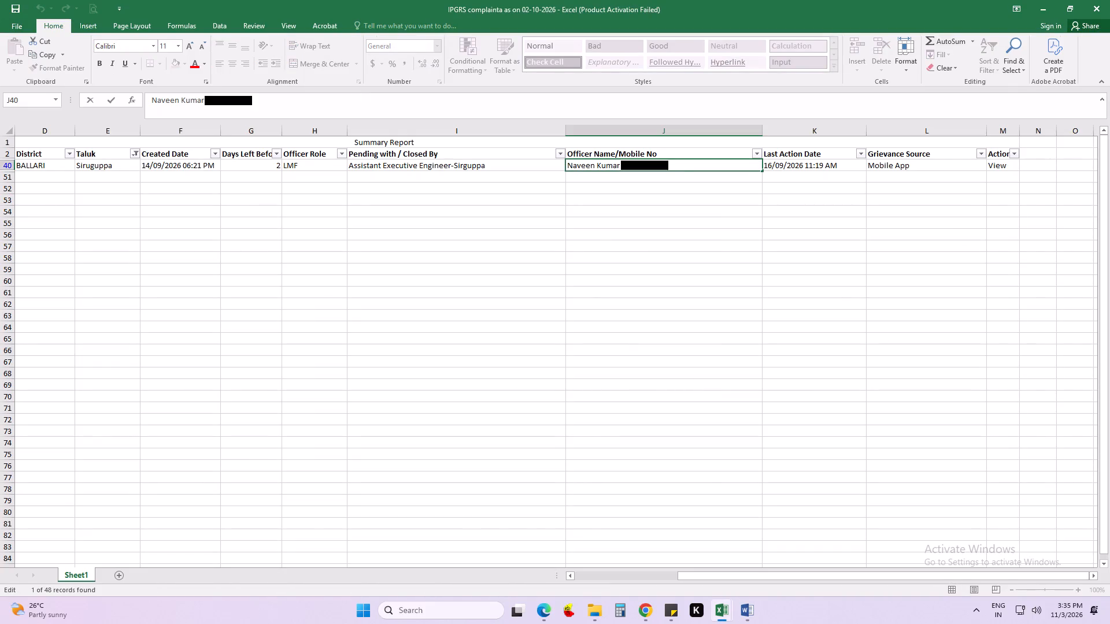
key(shift+Left)
key(shift+Left)
key(shift+Left)
key(shift+Left)
key(shift+Left)
key(shift+Left)
key(shift+Left)
key(shift+Left)
key(shift+Left)
key(shift+Left)
key(ctrl+c)
key(Tab)
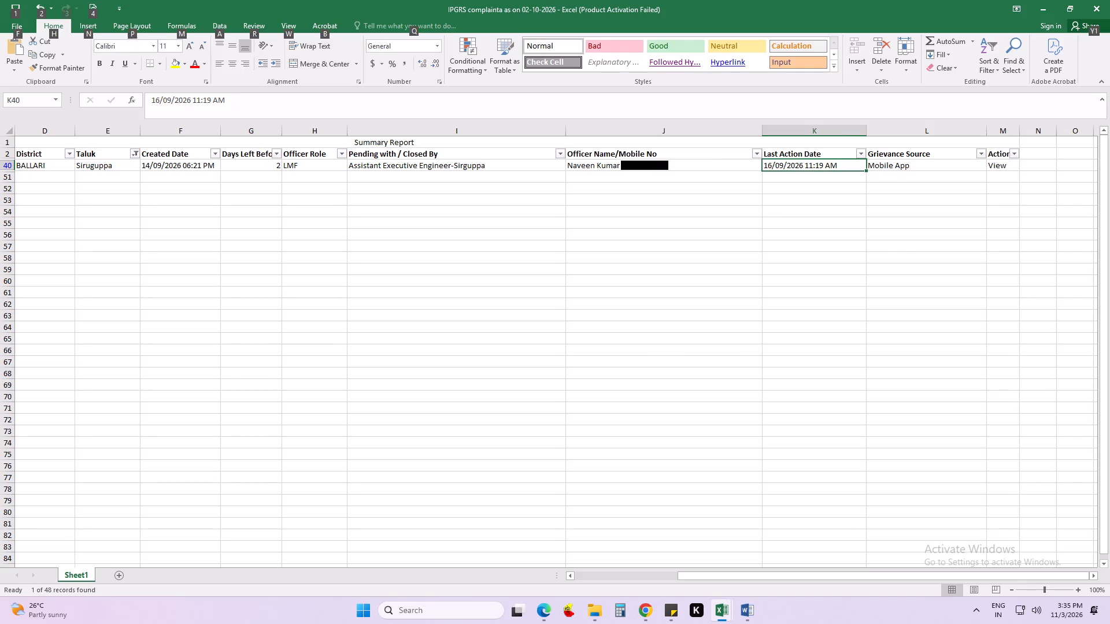
key(alt+Tab)
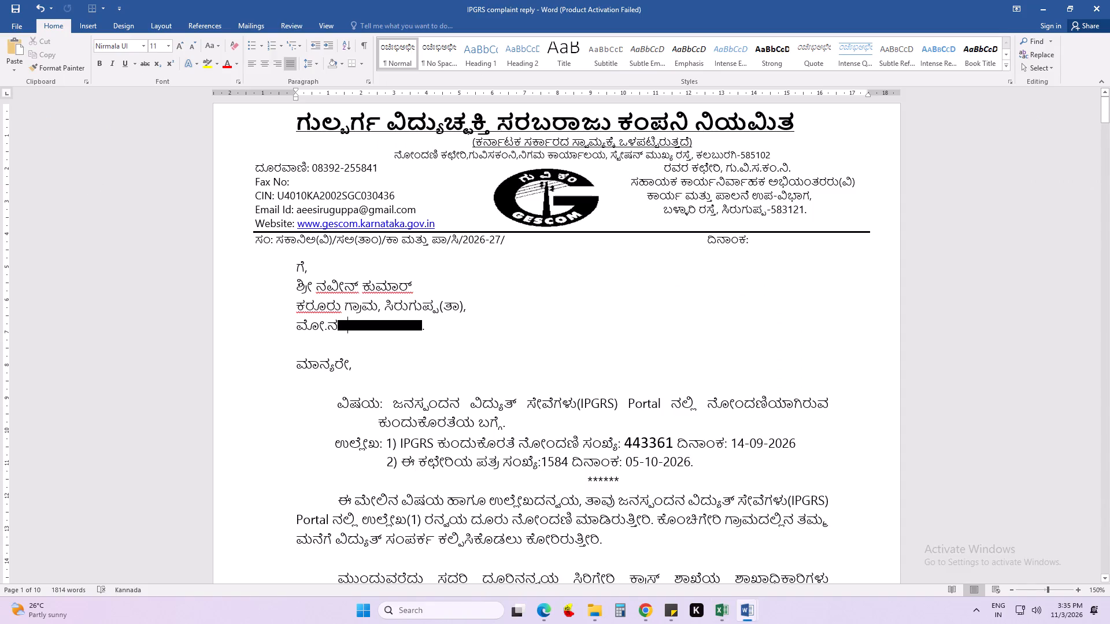
Replace the mobile number after ಮೋ.ನಂ: in the address block with the number copied from the workbook, and save the letter.
key(Right)
key(Right)
key(shift+Right)
key(shift+Right)
key(shift+Right)
key(shift+Right)
key(shift+Right)
key(shift+Right)
key(shift+Right)
key(shift+Right)
key(shift+Right)
key(shift+Right)
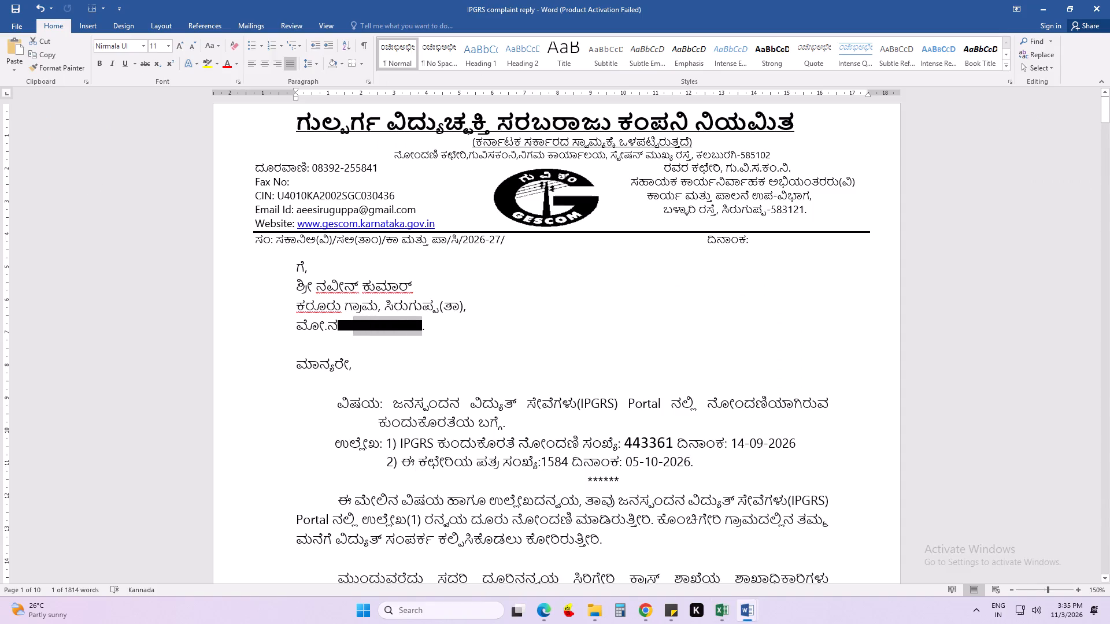
key(ctrl+v)
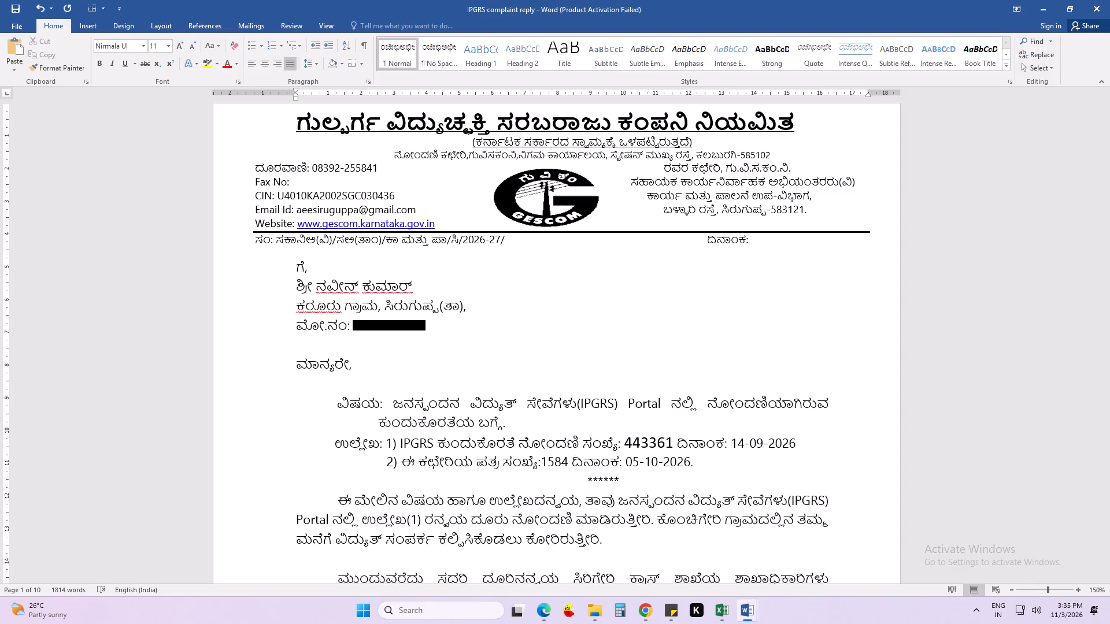
key(alt+Tab)
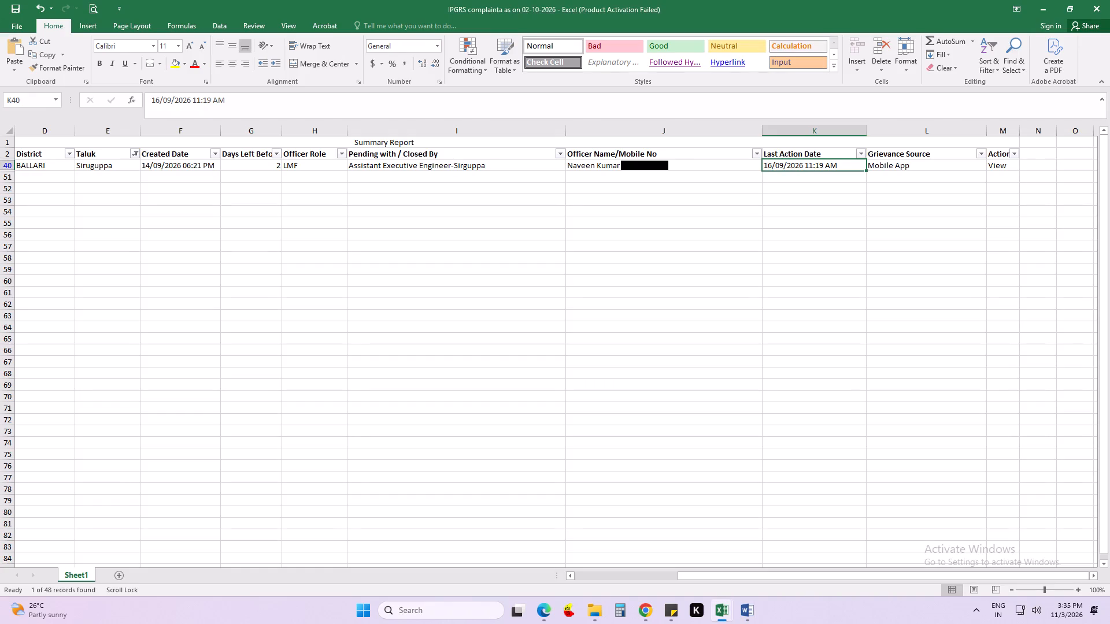
key(alt+Tab)
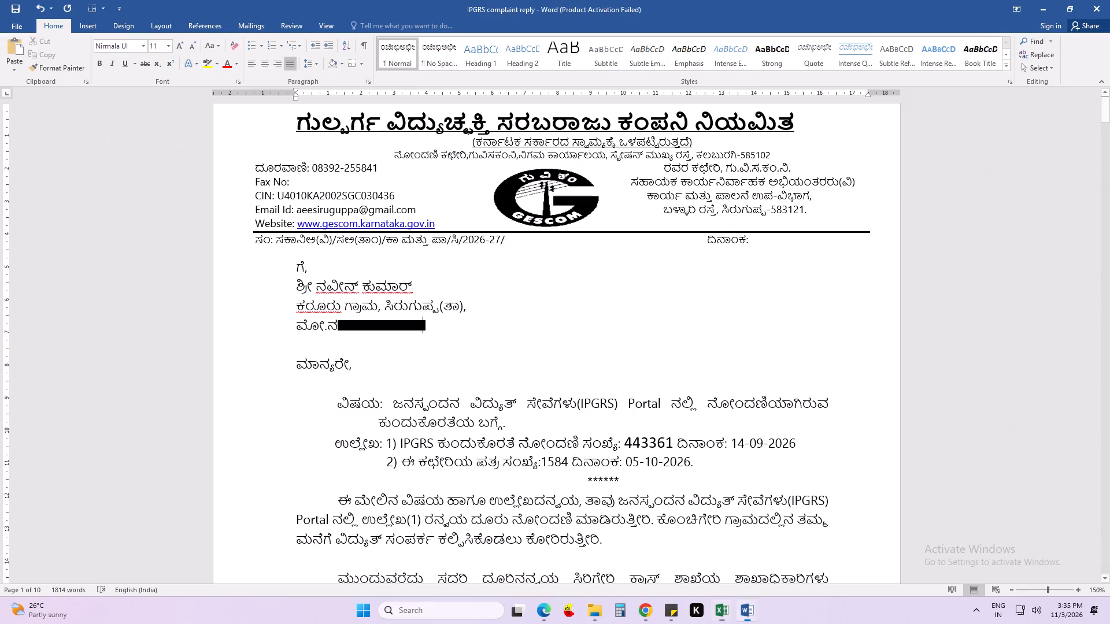
key(ctrl+s)
In reference line 2, replace the office letter number 1584 after ಸಂಖ್ಯೆ: with a blank underscore line.
scroll(431, 320, down, 2)
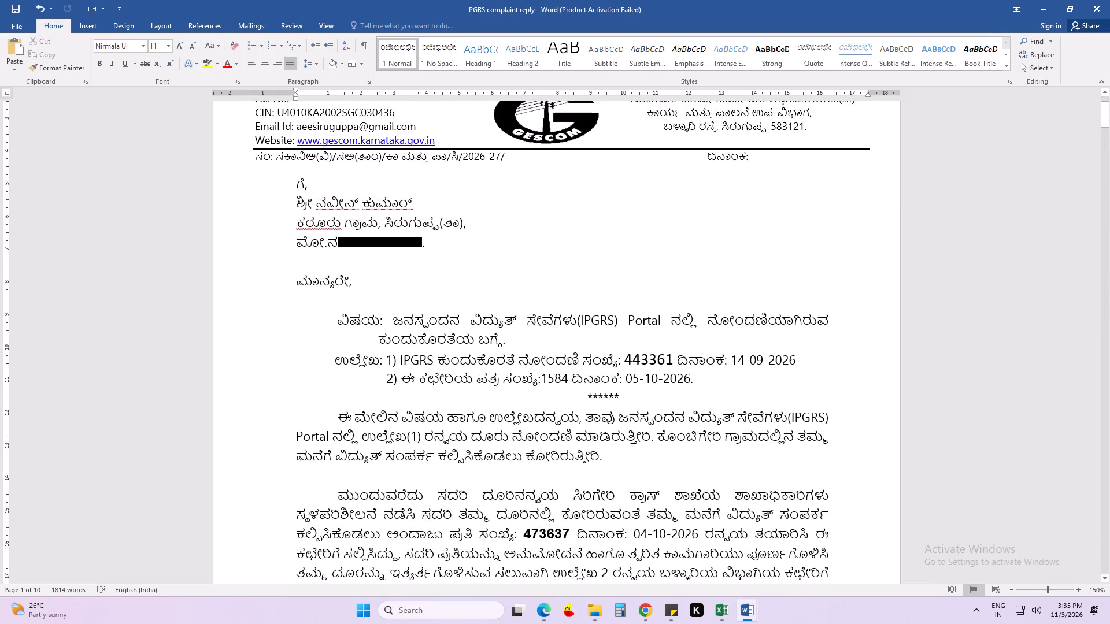
click(487, 378)
key(Right)
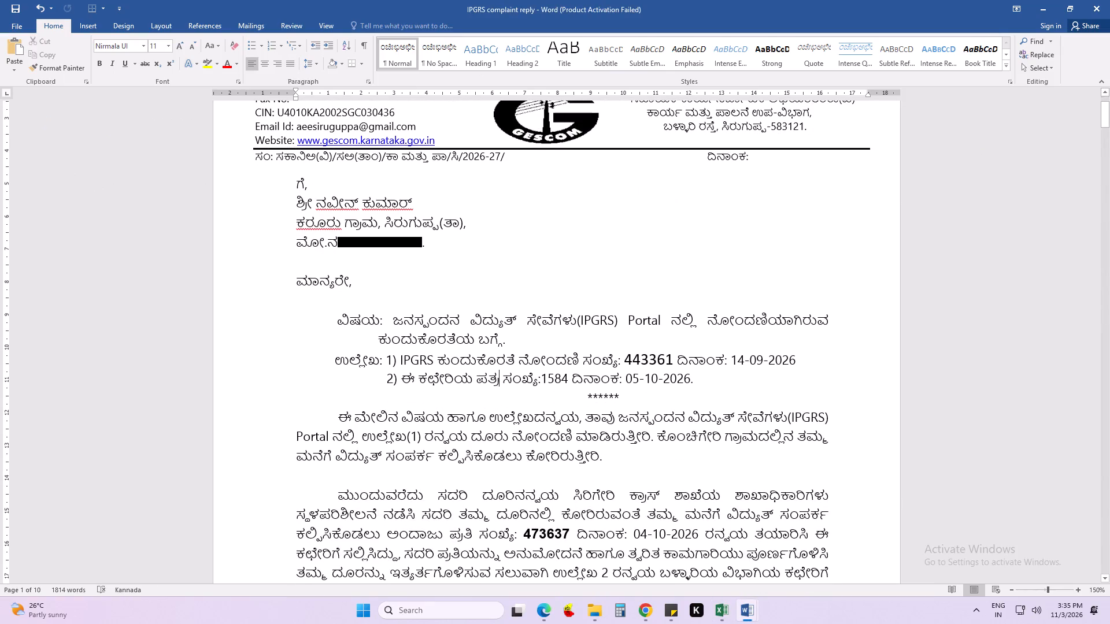
key(Right)
key(Right)
key(Right)
key(Right)
key(Right)
key(Left)
key(shift+Right)
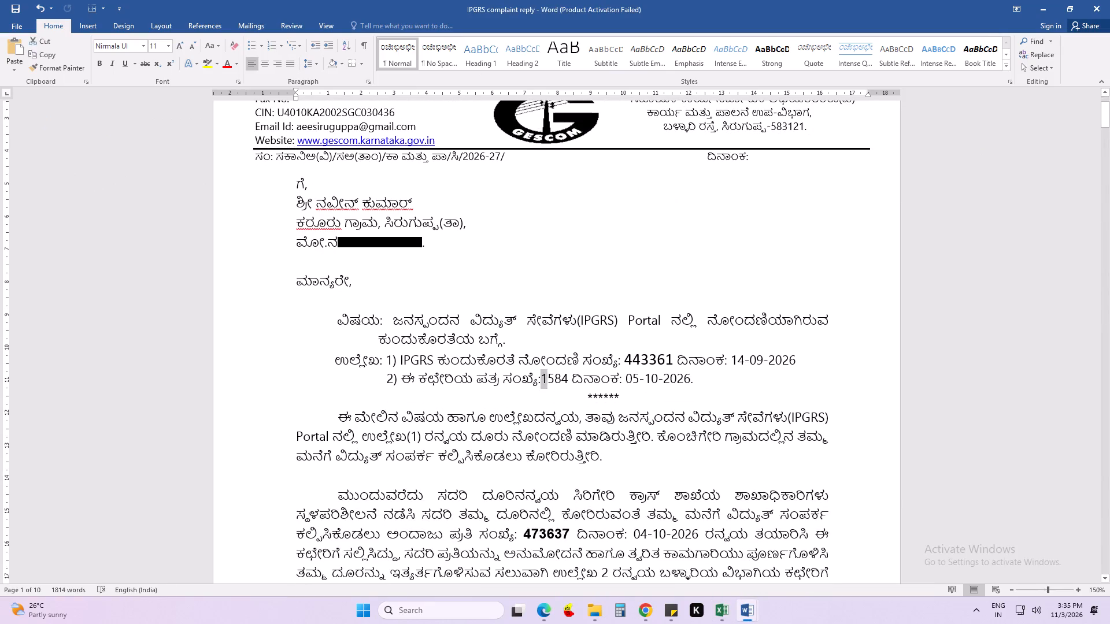
key(shift+Right)
key(shift+Right)
key(shift+Right)
key(Delete)
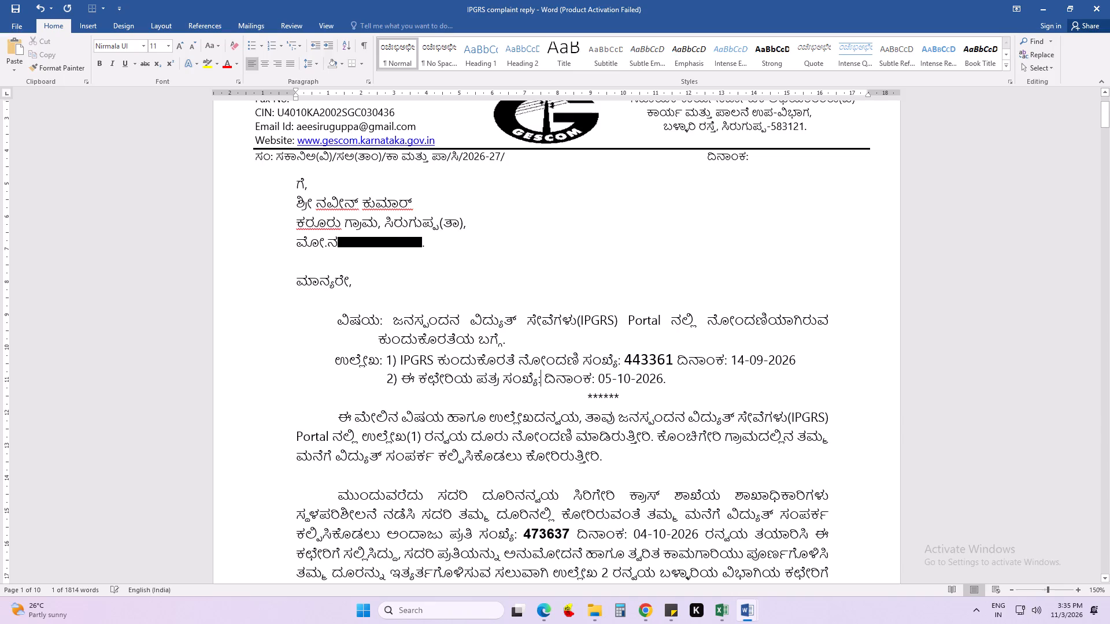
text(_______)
Set the date in reference line 2 to 03-11-2026 and save the document.
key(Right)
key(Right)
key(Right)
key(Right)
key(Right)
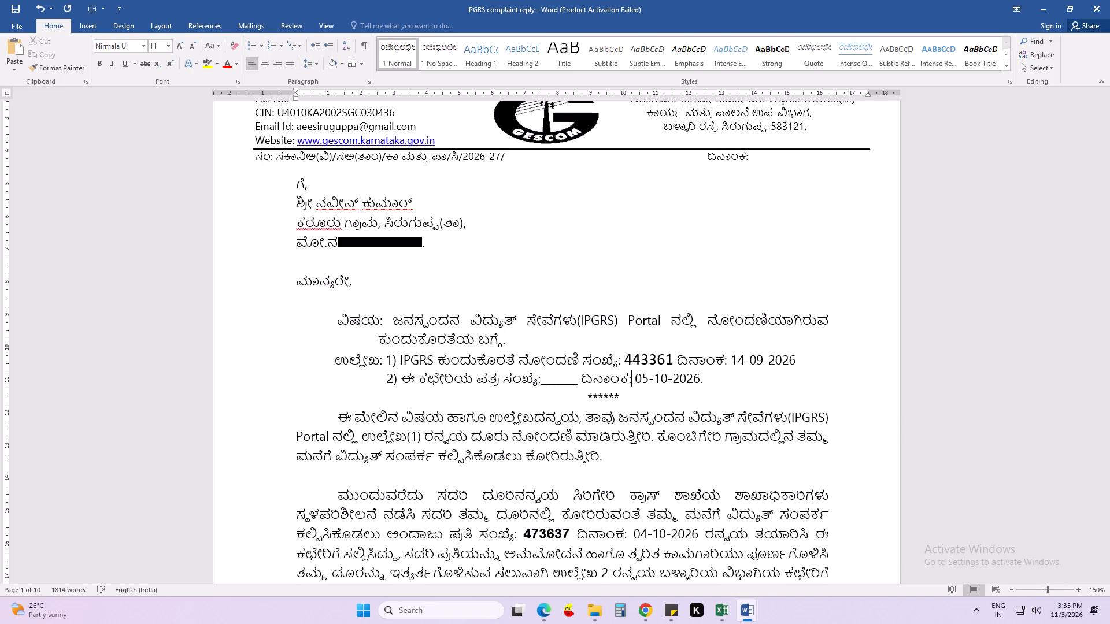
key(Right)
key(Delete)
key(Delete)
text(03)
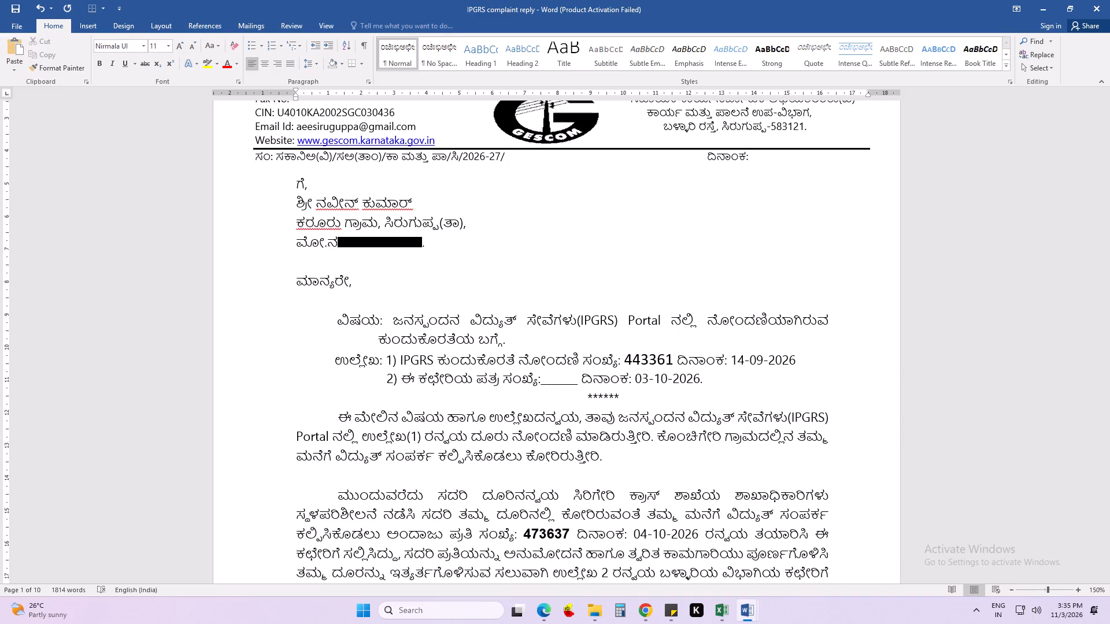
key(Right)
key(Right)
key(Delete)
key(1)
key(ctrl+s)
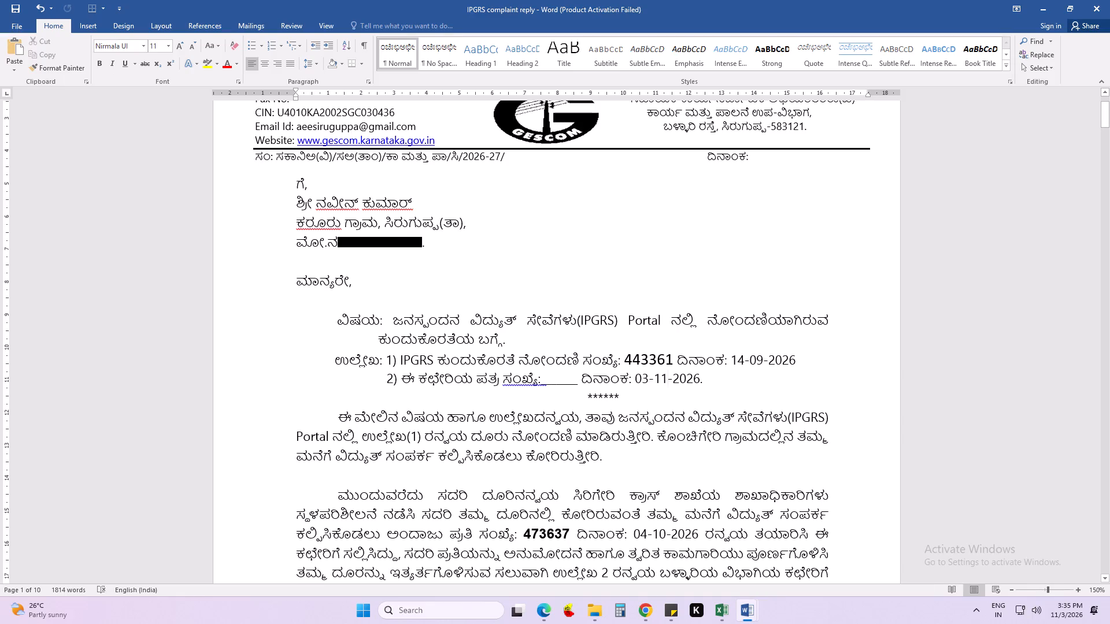
Replace the village name ಕೊಂಚಿಗೇರಿ in the first body paragraph with ಕರೂರು.
scroll(639, 496, down, 3)
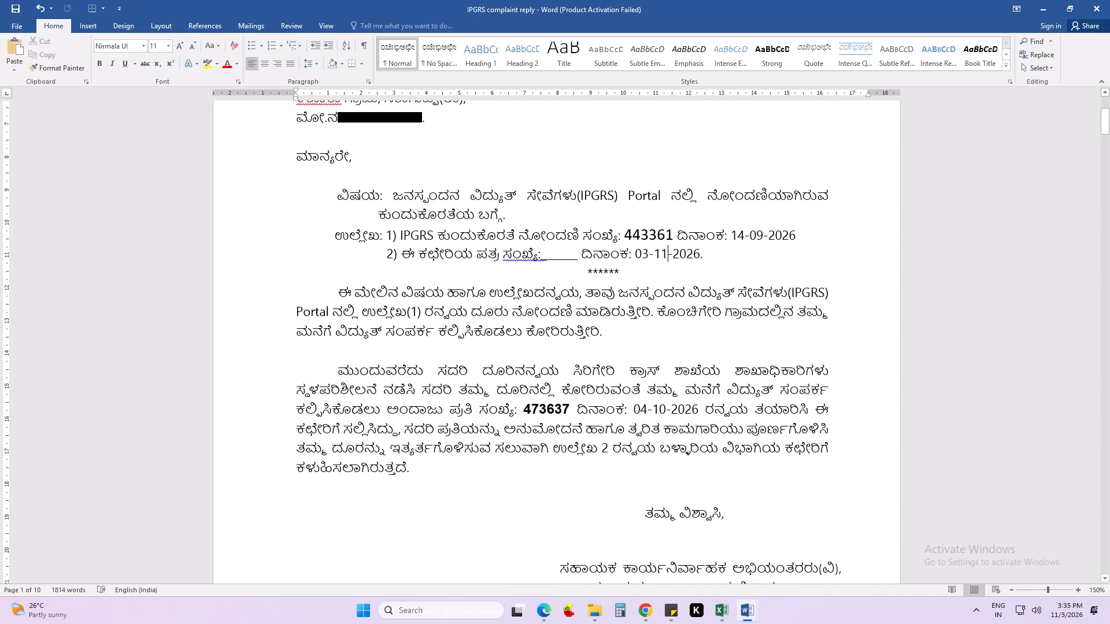
click(659, 311)
key(shift+Right)
key(shift+Right)
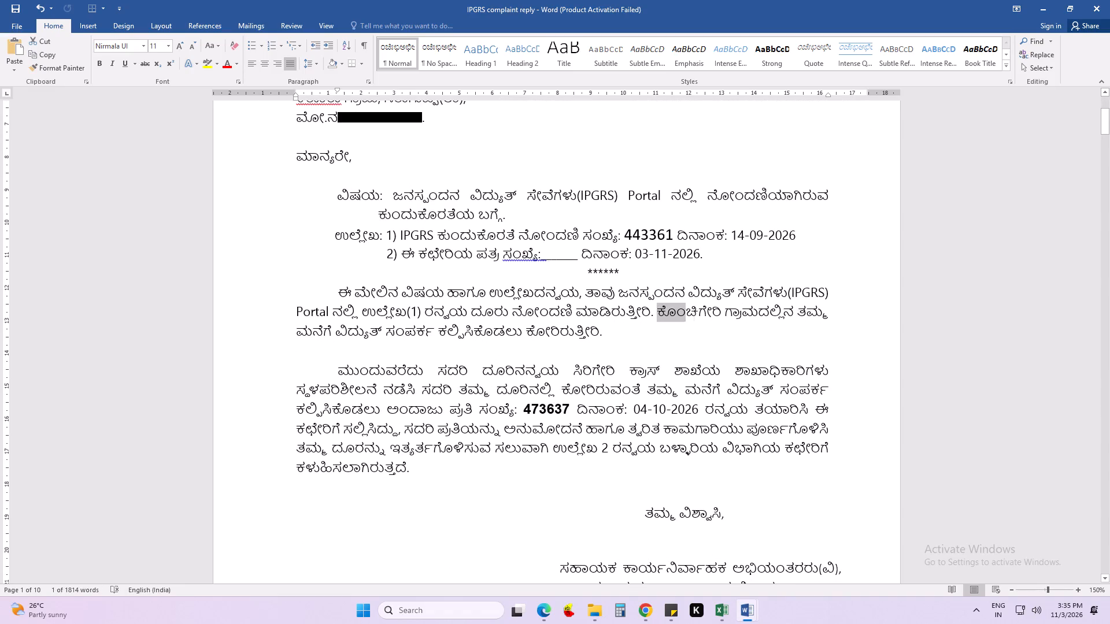
key(shift+Right)
key(shift+Right)
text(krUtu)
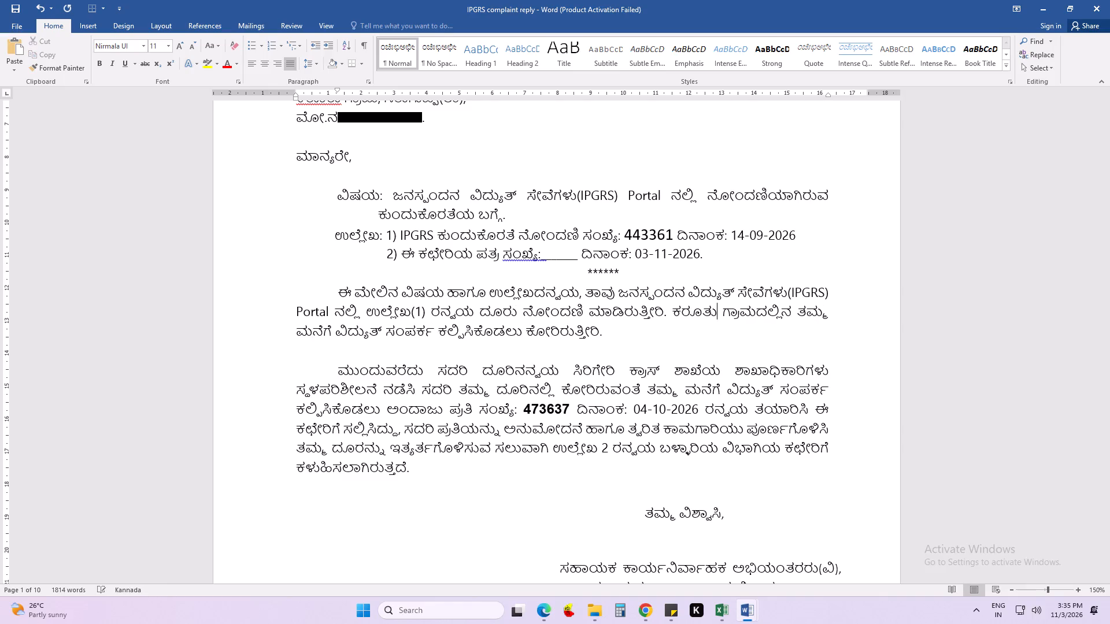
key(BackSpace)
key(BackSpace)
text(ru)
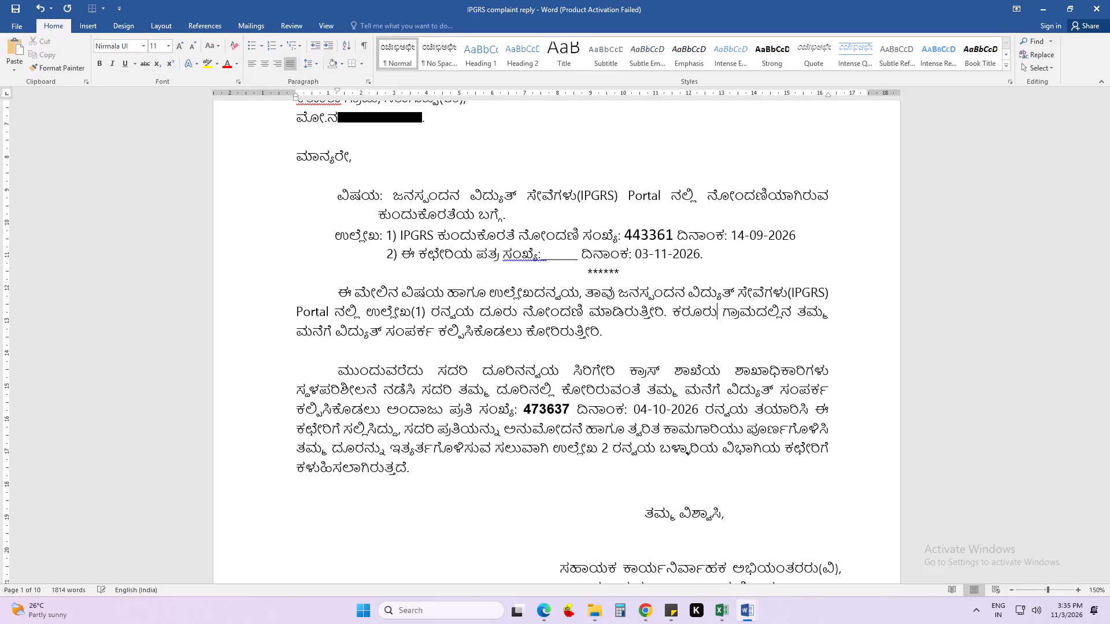
In the first body paragraph's last sentence, change ಮನೆಗೆ before ವಿದ್ಯುತ್ to ಮನೆಯ/ಸ್ಥಾವರದ ಹತ್ತಿರ ಭಾಗಿರುವ.
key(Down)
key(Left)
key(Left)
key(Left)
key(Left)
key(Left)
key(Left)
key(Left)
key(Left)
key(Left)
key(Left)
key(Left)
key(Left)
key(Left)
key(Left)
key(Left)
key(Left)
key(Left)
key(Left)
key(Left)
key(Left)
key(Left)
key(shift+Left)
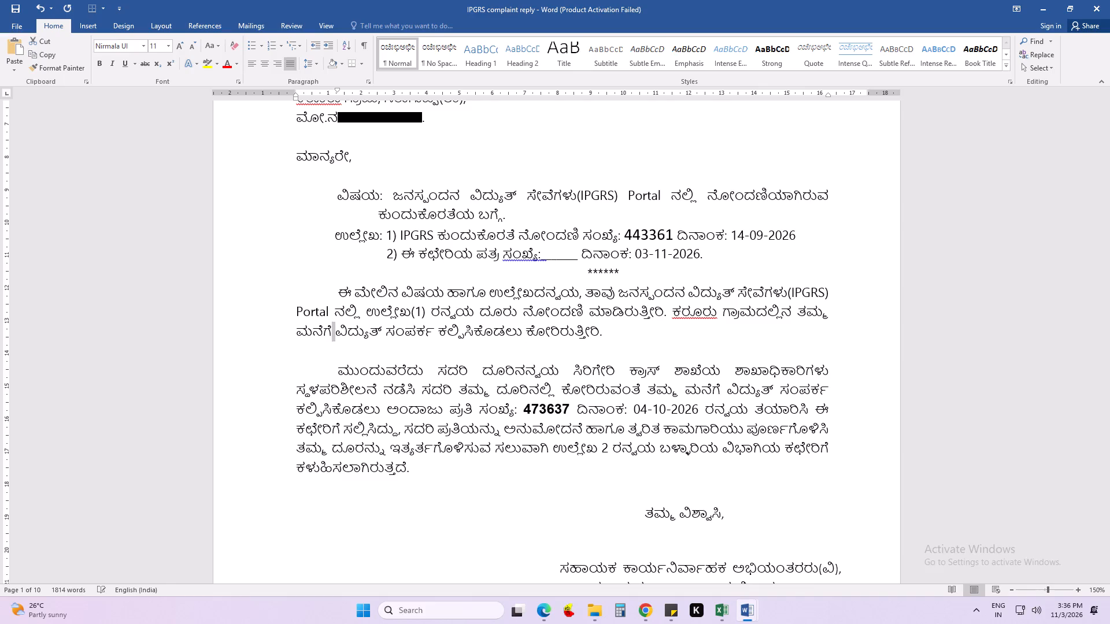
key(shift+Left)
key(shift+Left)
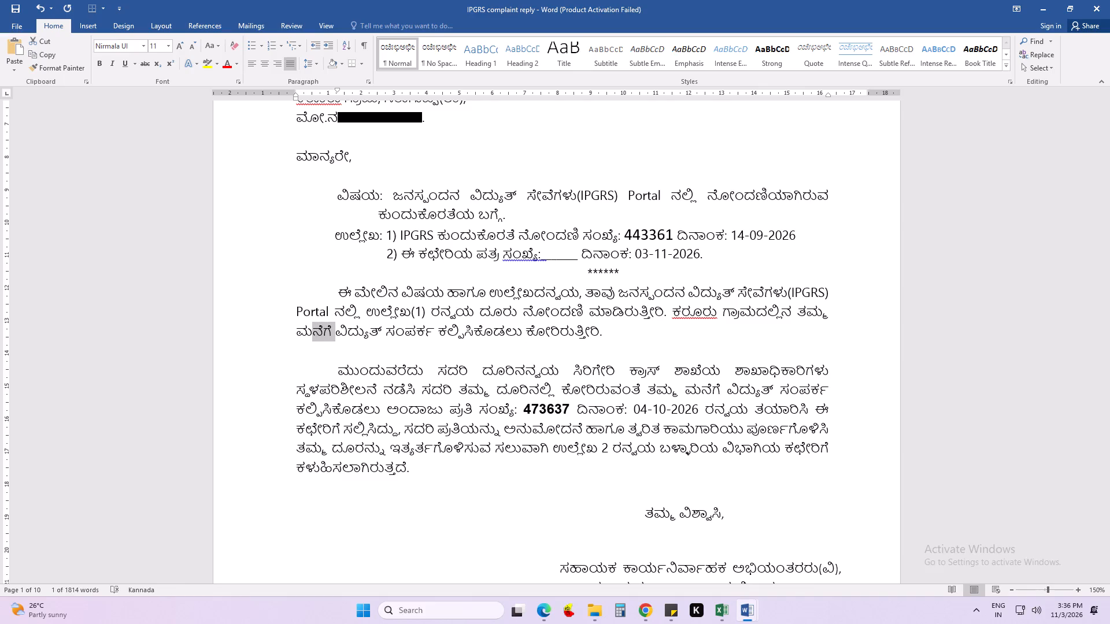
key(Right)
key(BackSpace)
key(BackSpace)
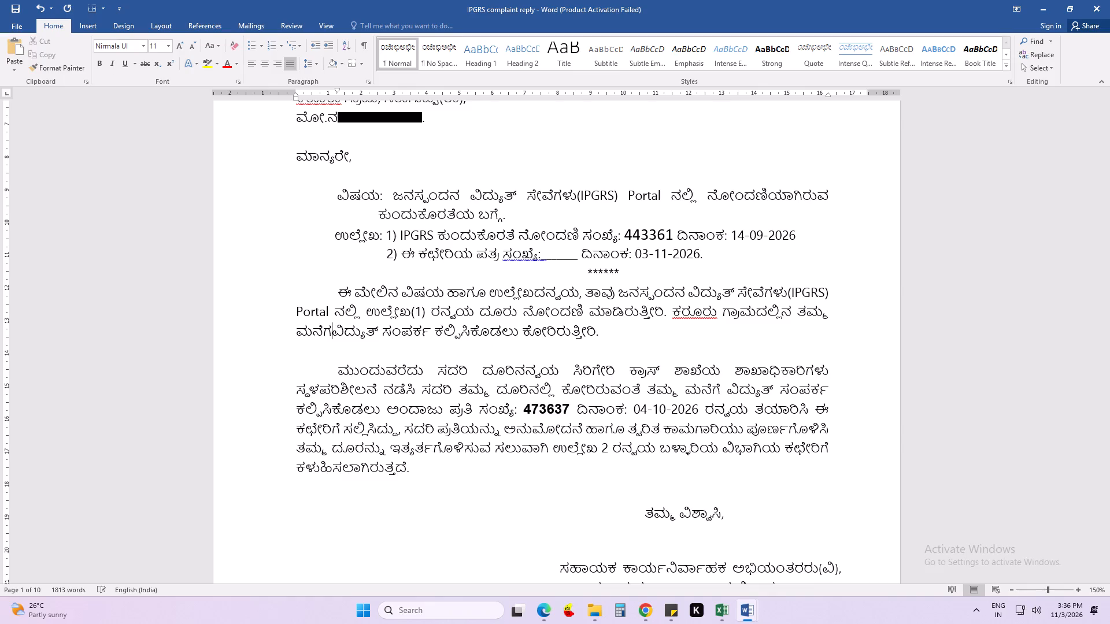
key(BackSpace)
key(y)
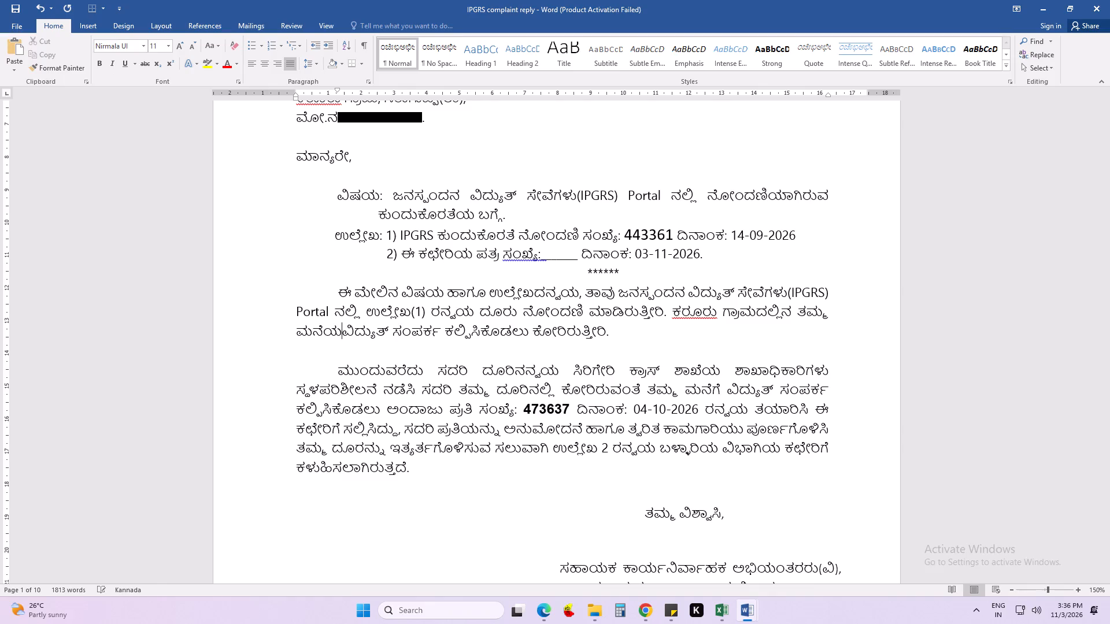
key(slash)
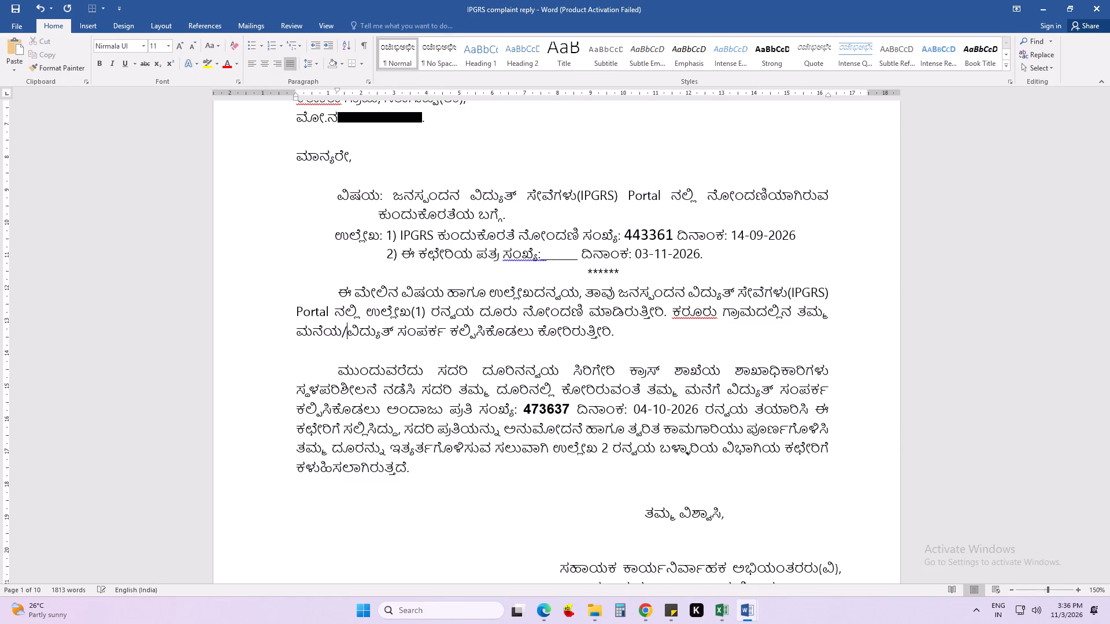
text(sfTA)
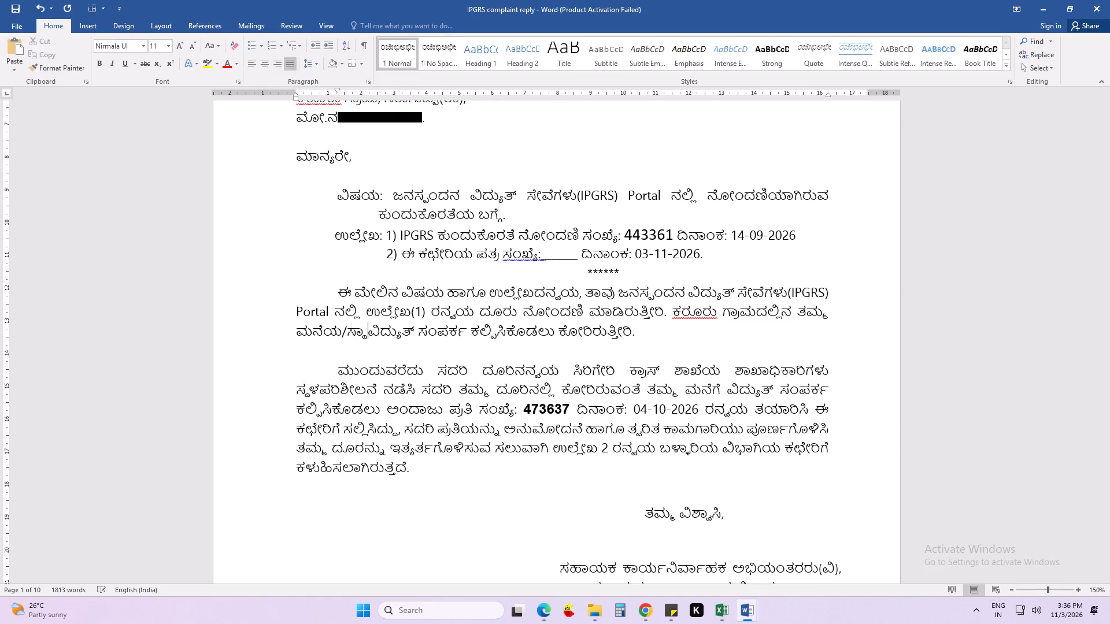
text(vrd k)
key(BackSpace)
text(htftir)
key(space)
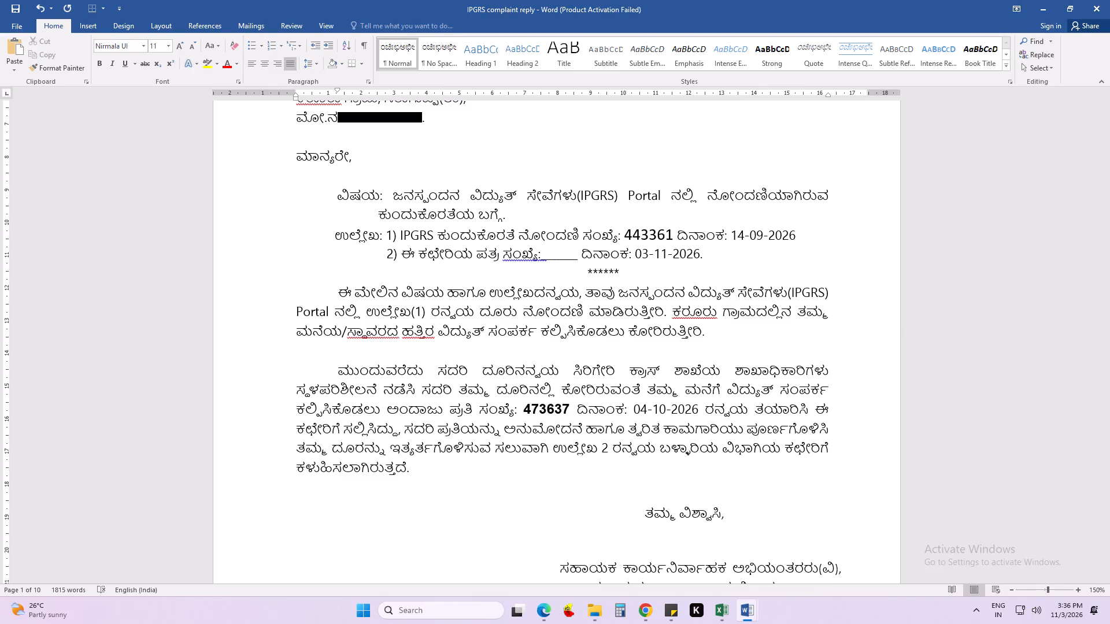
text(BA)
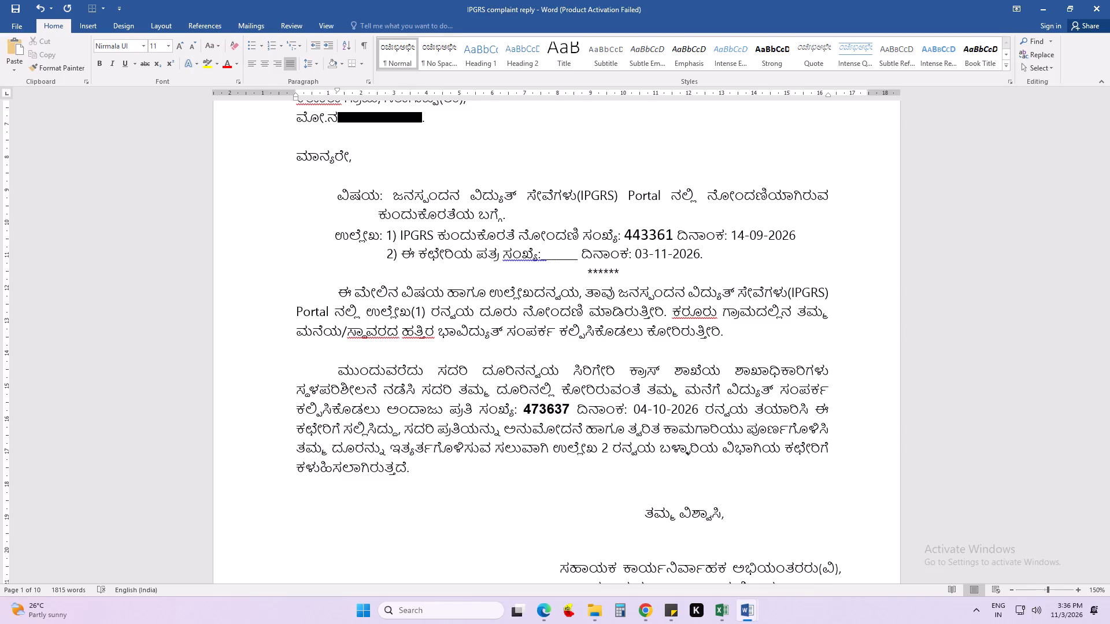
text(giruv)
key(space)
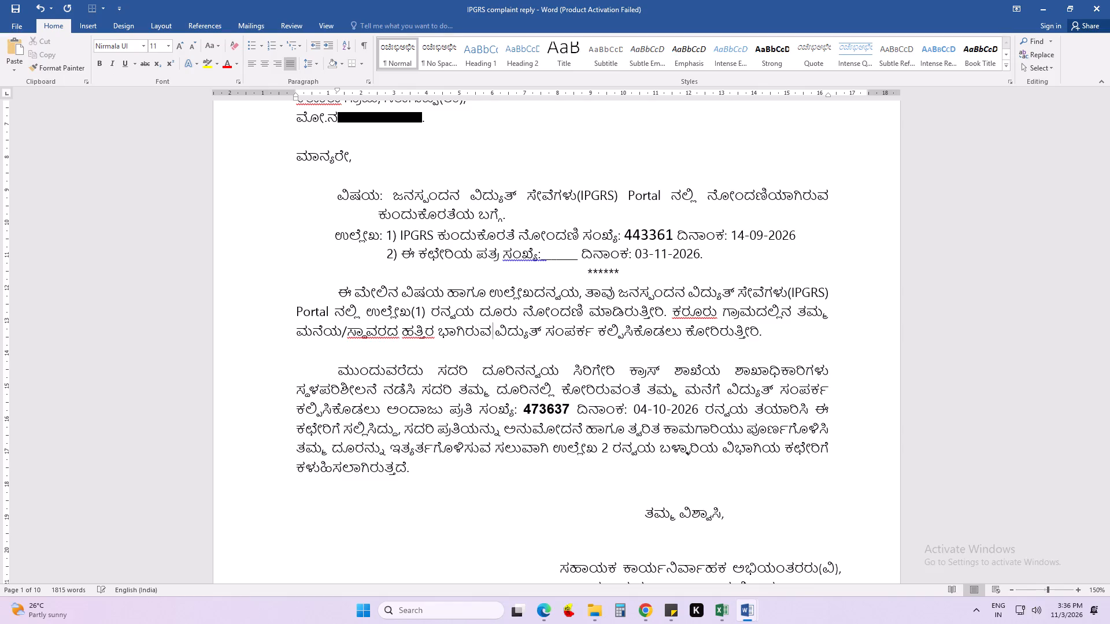
In the same sentence, change ಸಂಪರ್ಕ after ವಿದ್ಯುತ್ to ಸಂಪರ್ಕವನ್ನು, keeping a space before the following word.
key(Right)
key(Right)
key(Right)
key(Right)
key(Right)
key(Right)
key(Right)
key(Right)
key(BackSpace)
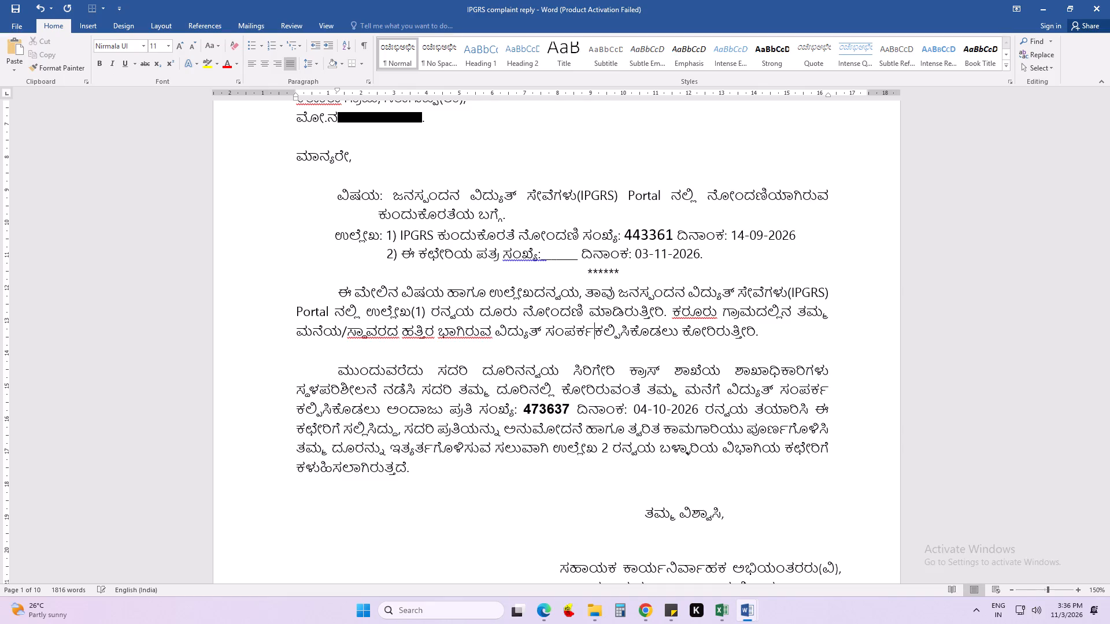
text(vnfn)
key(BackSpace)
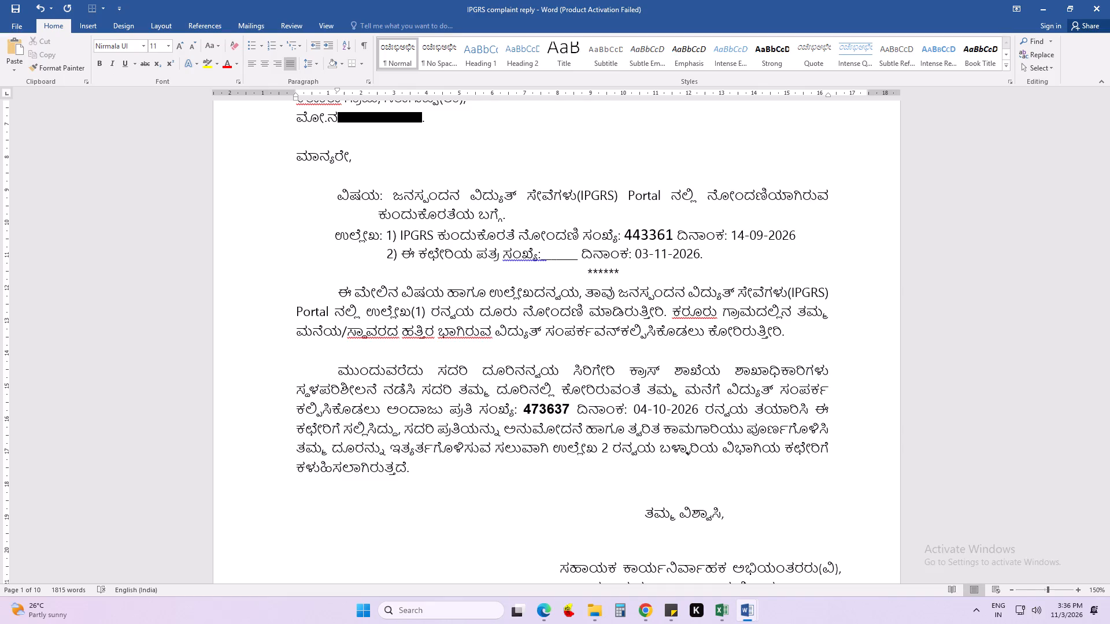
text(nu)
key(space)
In the first body paragraph's last sentence, replace ಕಲ್ಪಿಸಿಕೊಡಲು with ಸ್ಥಾಳಾಂತರಿಸಲು before ಕೋರಿರುತ್ತೀರಿ and save the document.
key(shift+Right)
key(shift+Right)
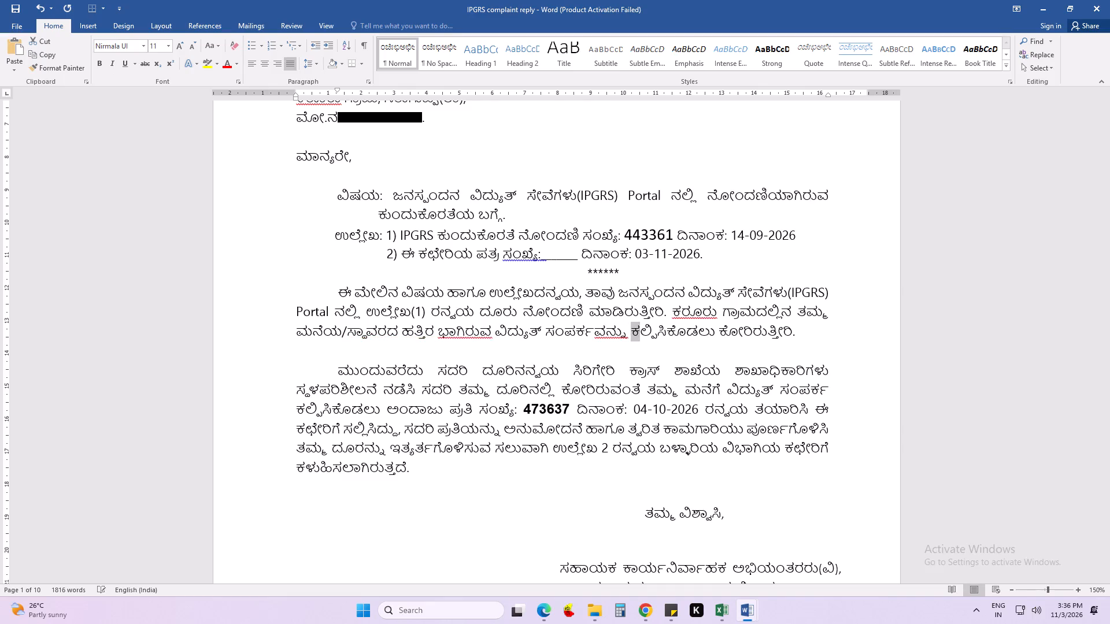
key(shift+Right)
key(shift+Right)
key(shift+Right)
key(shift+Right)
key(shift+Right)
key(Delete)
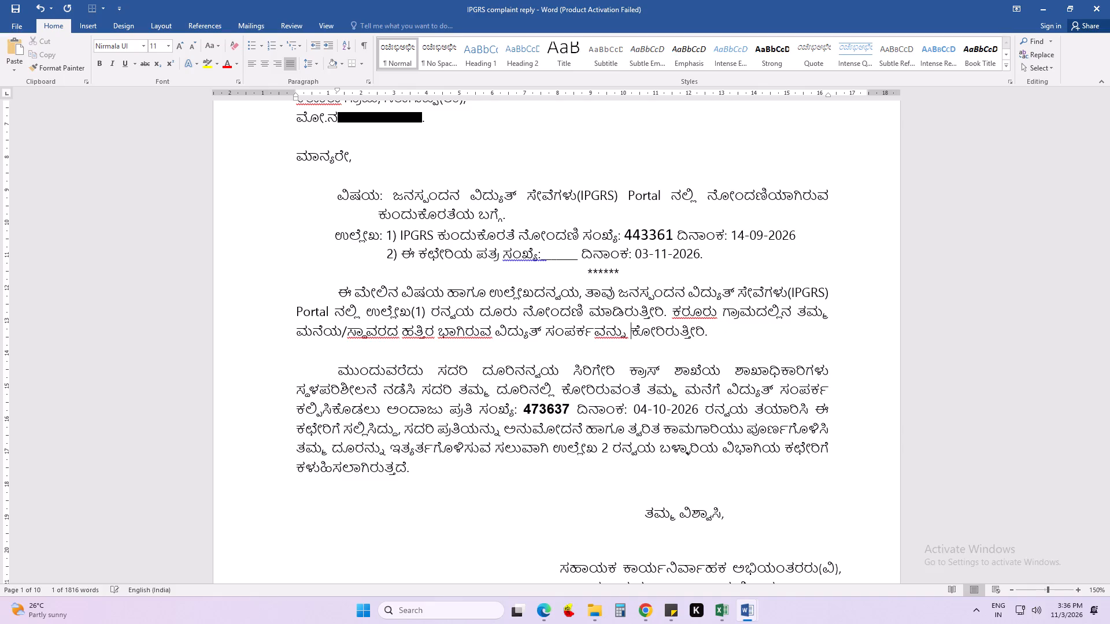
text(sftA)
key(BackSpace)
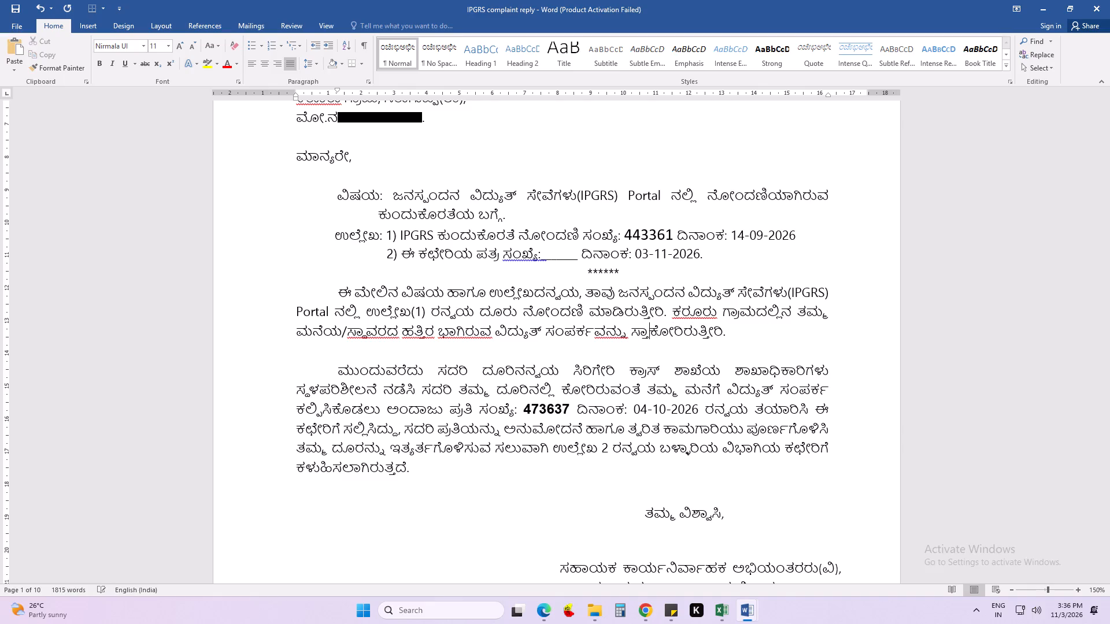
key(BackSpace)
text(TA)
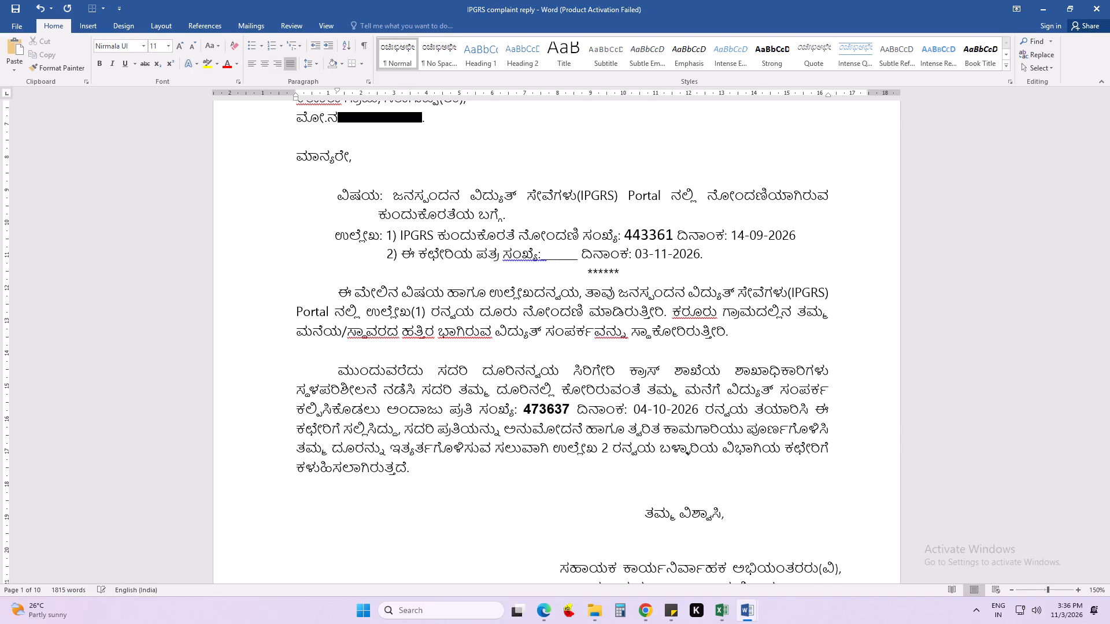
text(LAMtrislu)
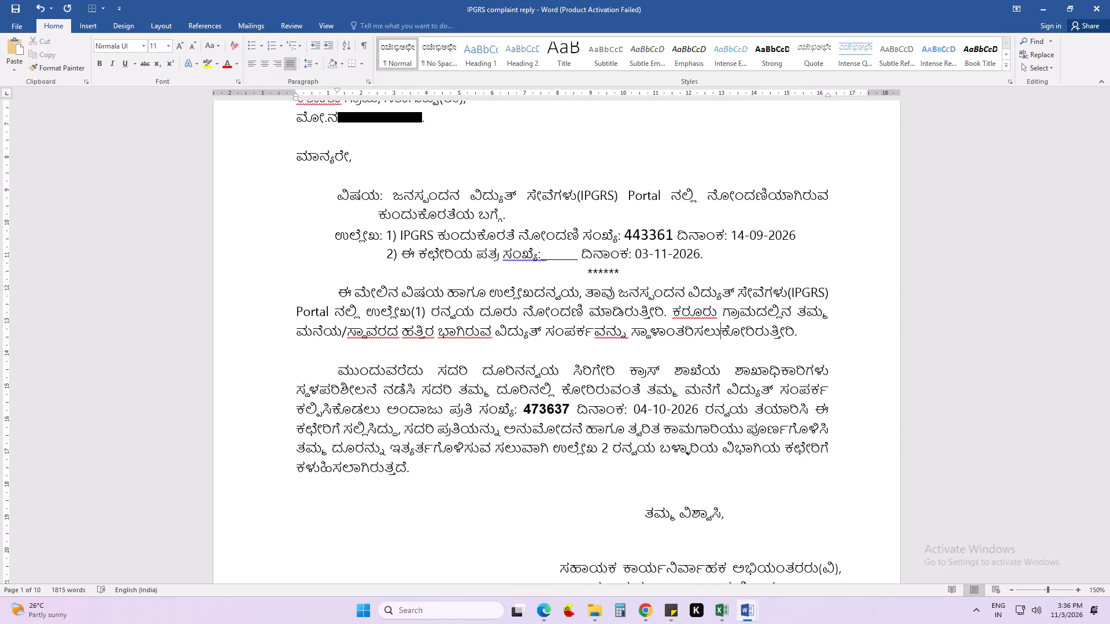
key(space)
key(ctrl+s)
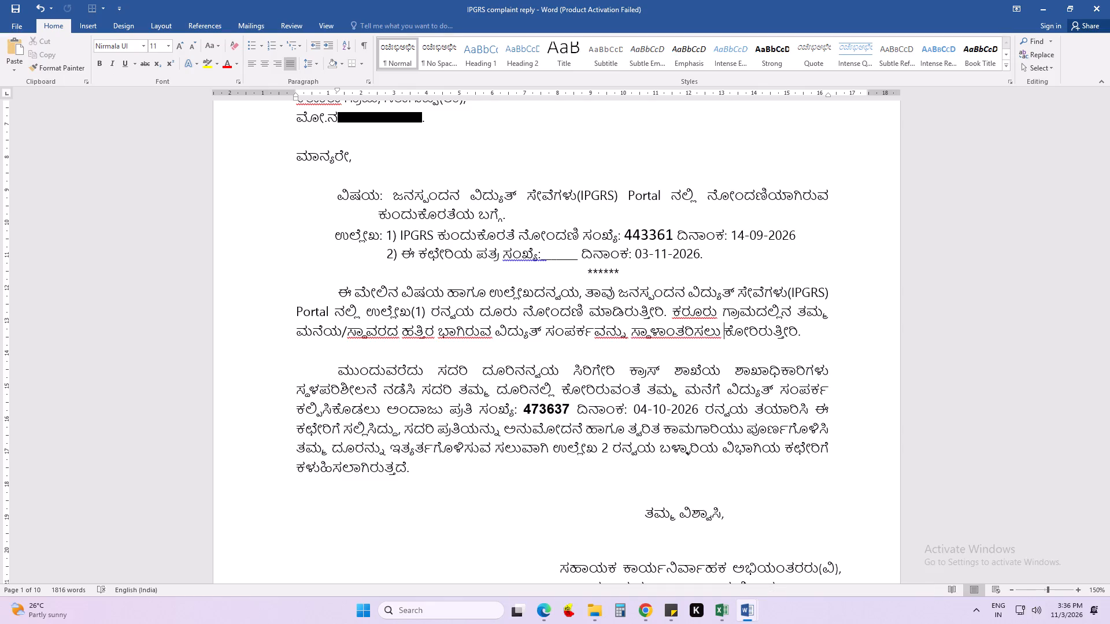
In the second body paragraph, change ಮನೆಗೆ before ವಿದ್ಯುತ್ to ಮನೆಯ ಹತ್ತಿರ ಭಾಗಿರುವ.
click(433, 372)
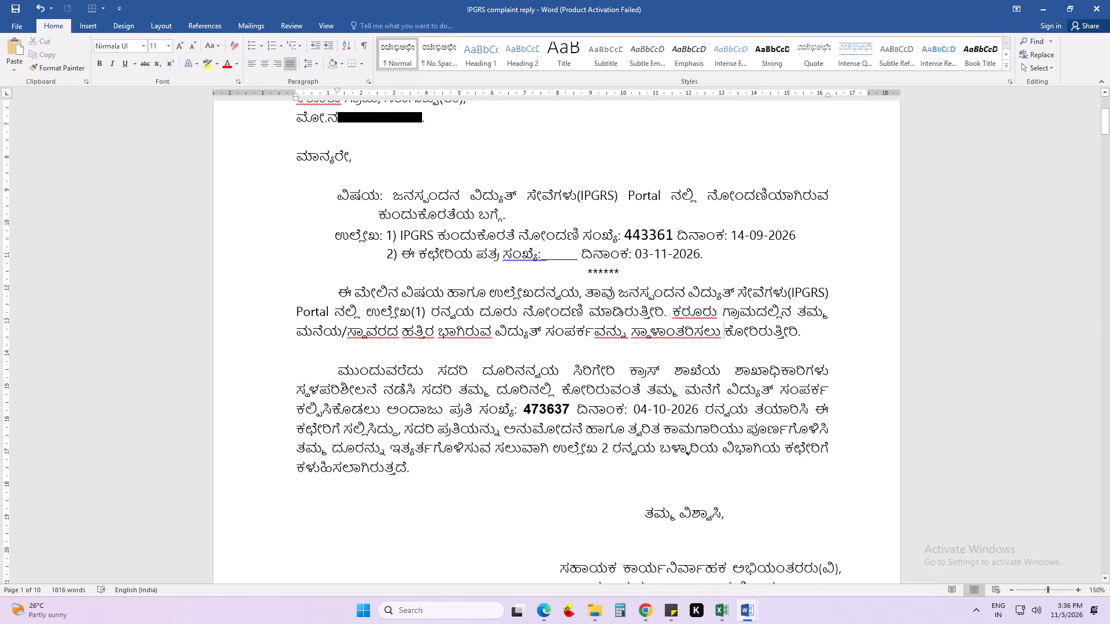
key(Right)
key(Right)
key(Right)
key(Right)
key(Right)
key(Right)
key(Right)
key(Right)
key(Right)
key(Right)
key(Right)
key(Right)
key(Down)
key(Left)
key(Left)
key(Left)
key(Left)
key(Left)
key(Left)
key(Left)
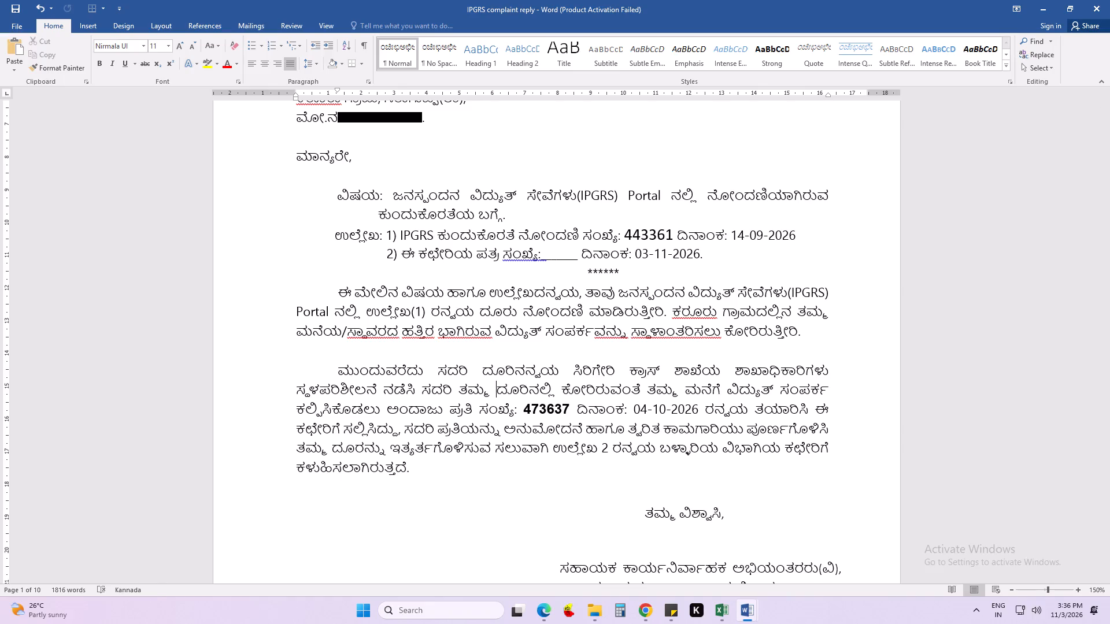
key(Right)
key(Right)
key(Right)
key(Right)
key(Right)
key(Right)
key(Right)
key(Right)
key(Right)
key(Right)
key(Right)
key(Right)
key(Right)
key(Right)
key(Right)
key(Right)
key(Right)
key(Right)
key(Right)
key(Right)
key(Left)
key(Left)
key(Left)
key(BackSpace)
key(BackSpace)
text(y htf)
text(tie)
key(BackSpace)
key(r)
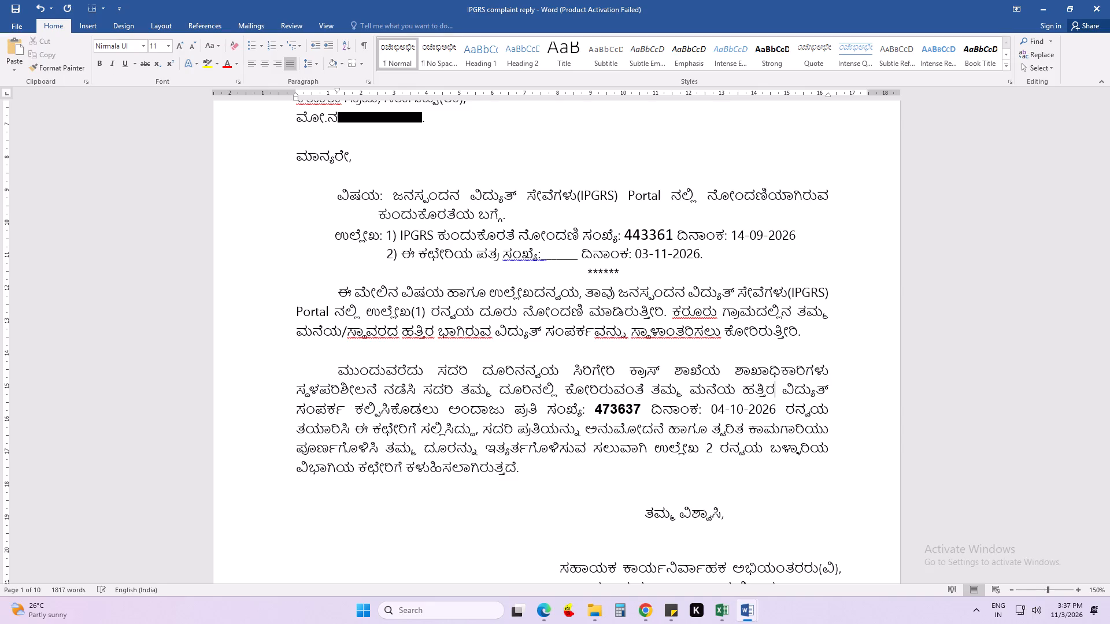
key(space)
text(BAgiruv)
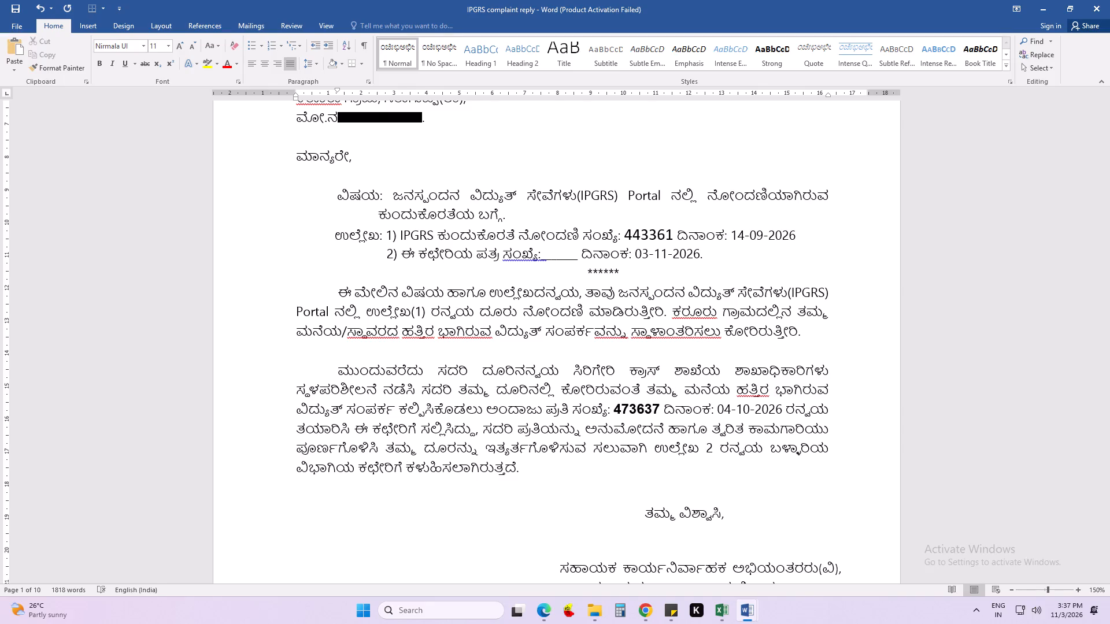
Delete the word ಕಲ್ಪಿಸಿಕೊಡಲು before ಅಂದಾಜು in the second body paragraph.
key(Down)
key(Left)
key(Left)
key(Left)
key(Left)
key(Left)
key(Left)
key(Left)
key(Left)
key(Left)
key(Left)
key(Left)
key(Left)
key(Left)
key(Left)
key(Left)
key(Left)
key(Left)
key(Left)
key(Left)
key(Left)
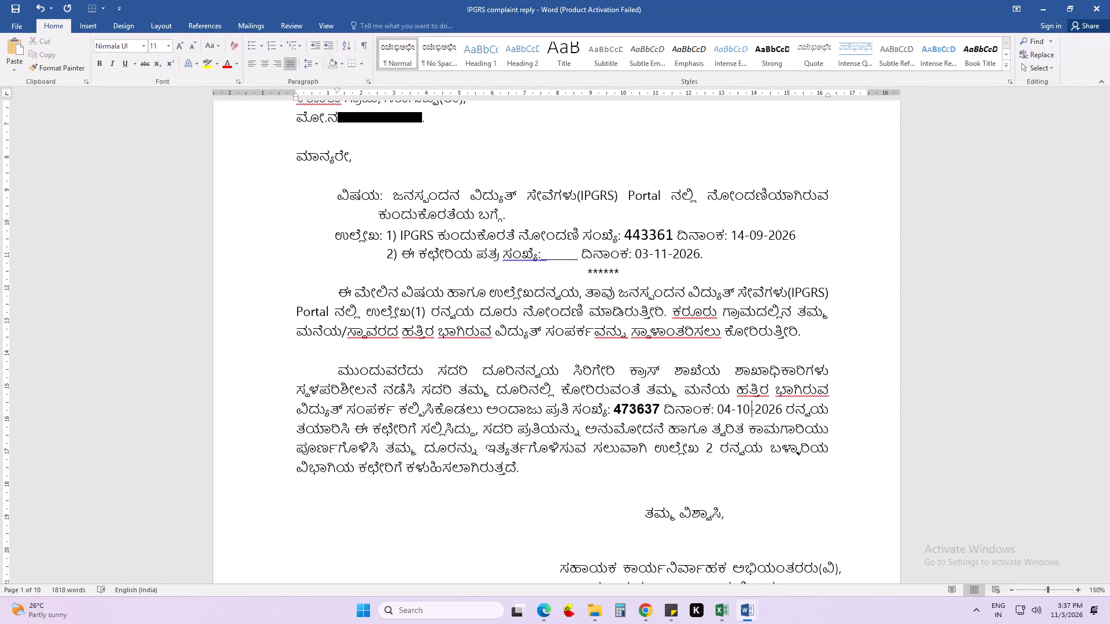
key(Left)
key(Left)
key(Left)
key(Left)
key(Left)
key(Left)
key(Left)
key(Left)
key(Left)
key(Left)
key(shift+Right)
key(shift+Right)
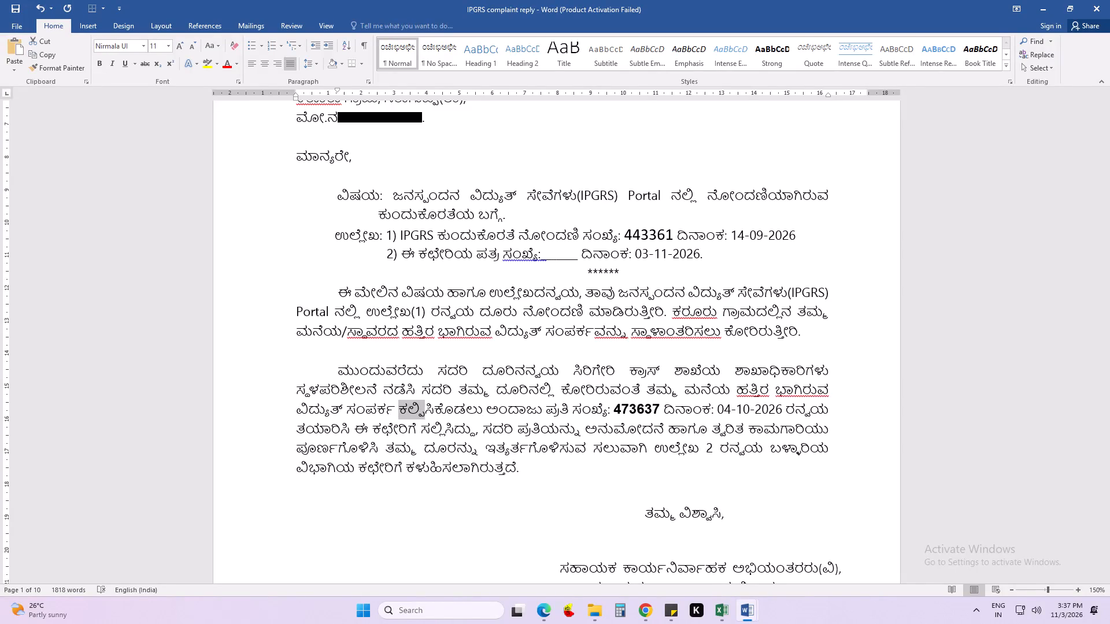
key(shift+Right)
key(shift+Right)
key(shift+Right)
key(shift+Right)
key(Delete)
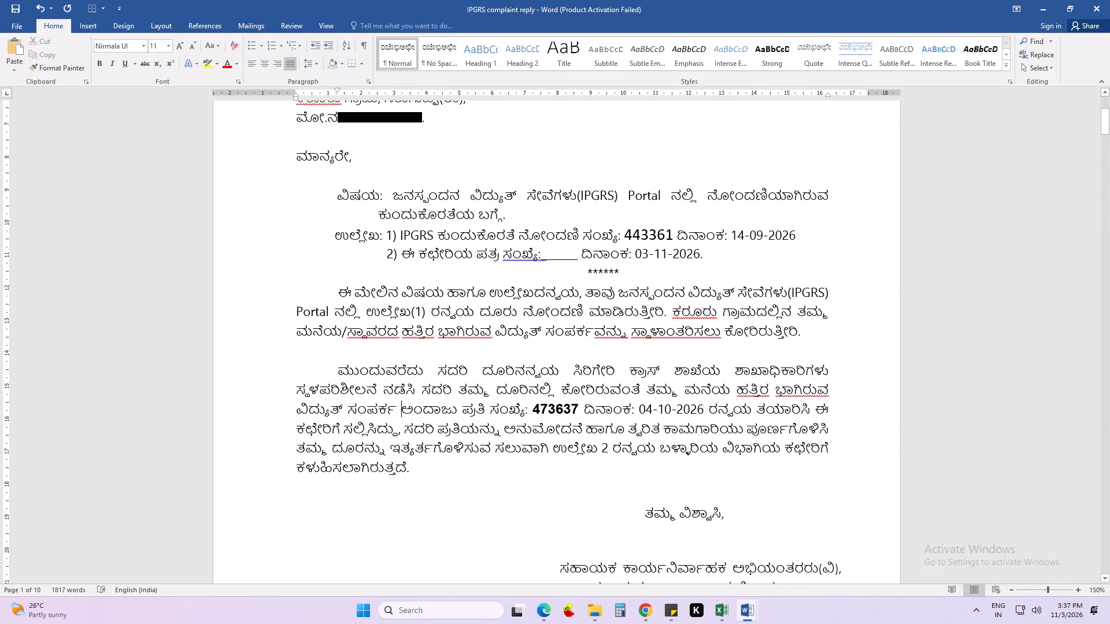
In the first body paragraph's last sentence, change ಸಂಪರ್ಕವನ್ನು after ವಿದ್ಯುತ್ to ಪರಿವರ್ತಕವನ್ನು.
click(563, 328)
key(Right)
key(Right)
key(BackSpace)
key(BackSpace)
key(BackSpace)
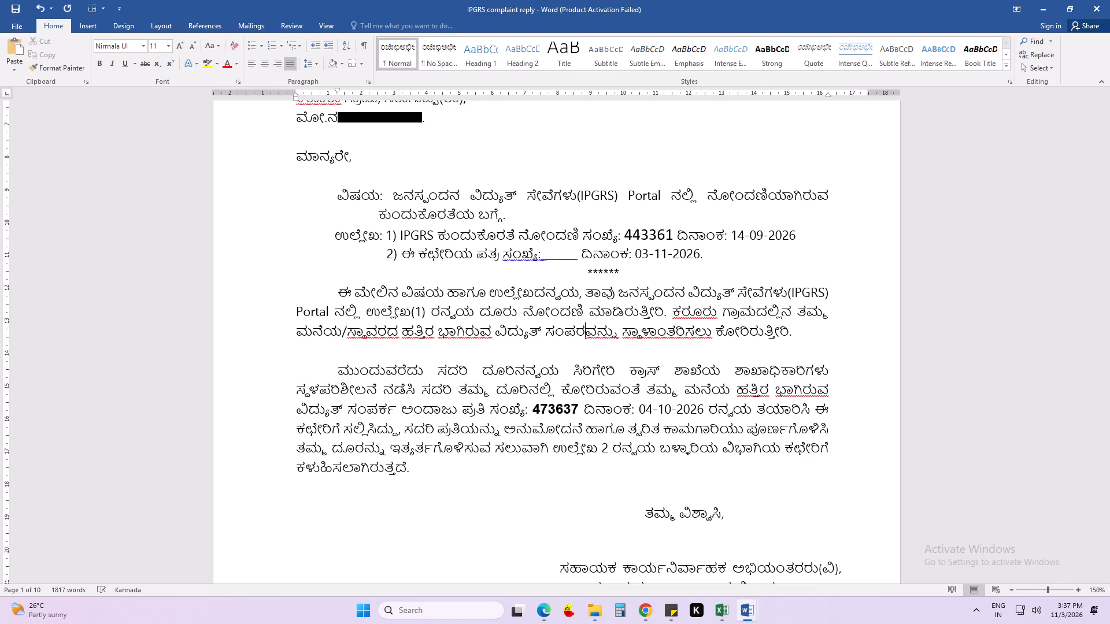
key(BackSpace)
key(BackSpace)
key(BackSpace)
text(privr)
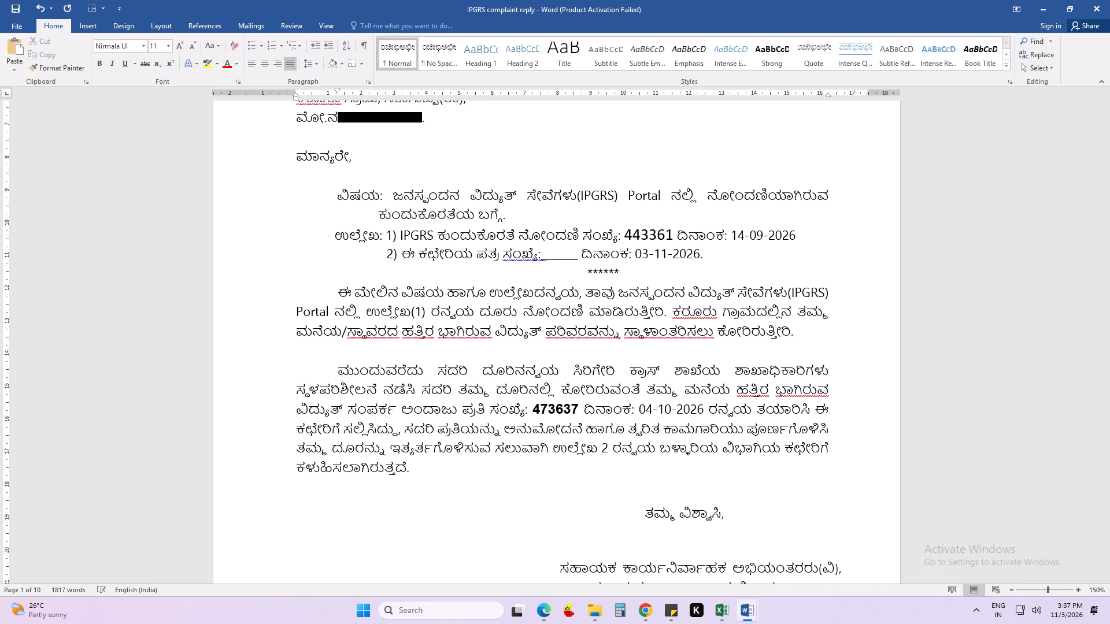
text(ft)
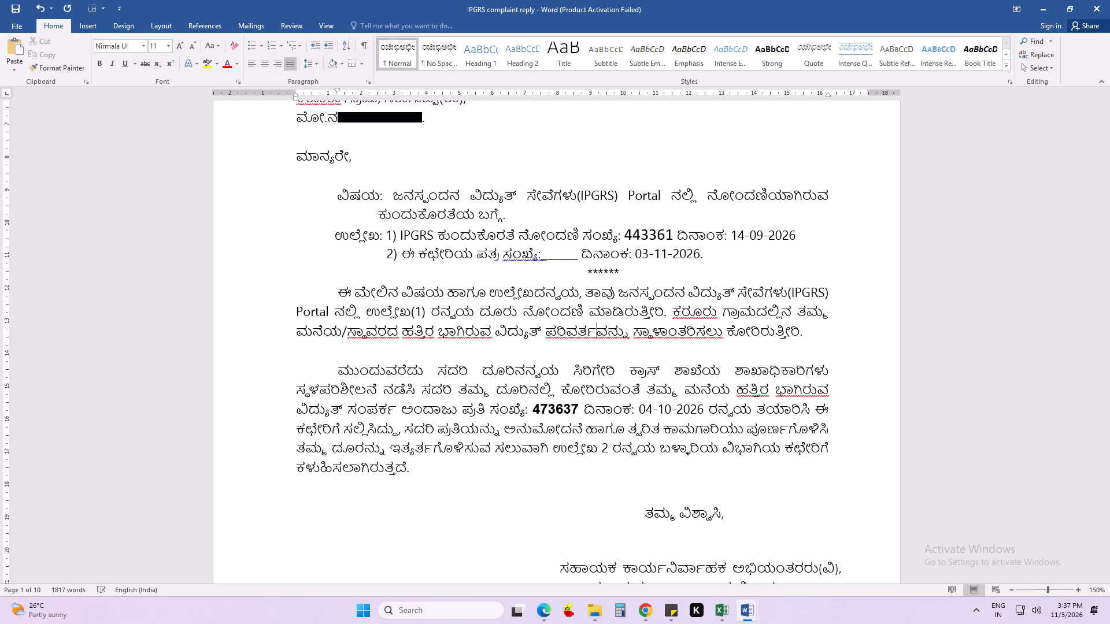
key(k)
Copy ಪರಿವರ್ತಕವನ್ನು ಸ್ಥಾಳಾಂತರಿಸಲು from the first body paragraph and paste it over ಸಂಪರ್ಕ in the second body paragraph.
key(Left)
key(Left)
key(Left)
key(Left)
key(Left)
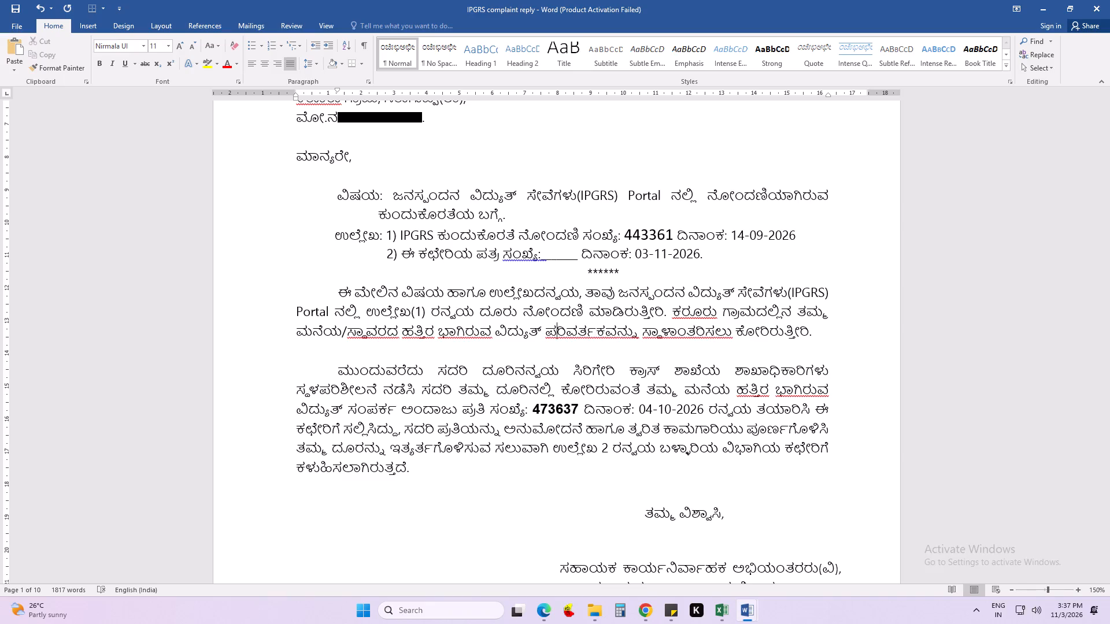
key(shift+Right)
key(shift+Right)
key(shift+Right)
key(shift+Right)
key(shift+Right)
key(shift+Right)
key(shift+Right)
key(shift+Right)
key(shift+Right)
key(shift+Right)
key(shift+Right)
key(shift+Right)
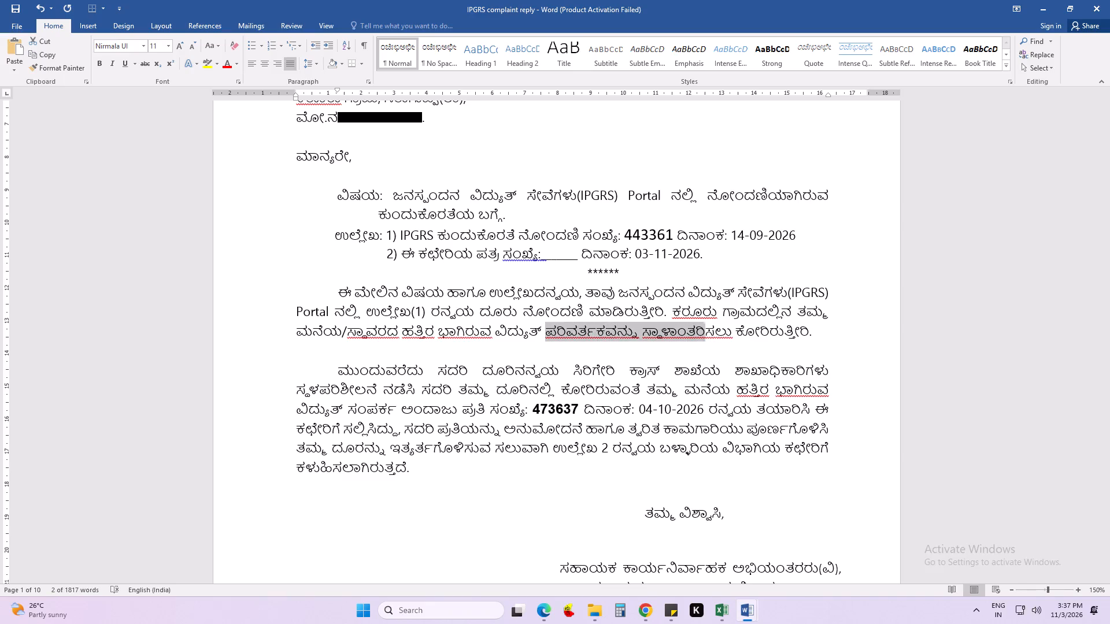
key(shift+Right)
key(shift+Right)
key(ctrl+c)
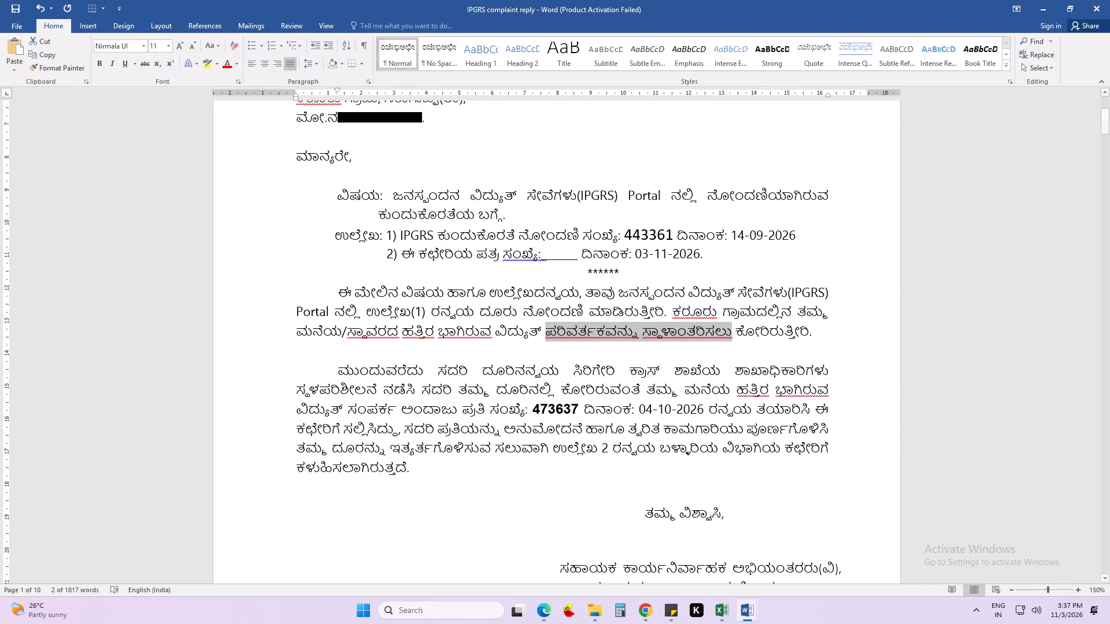
click(373, 407)
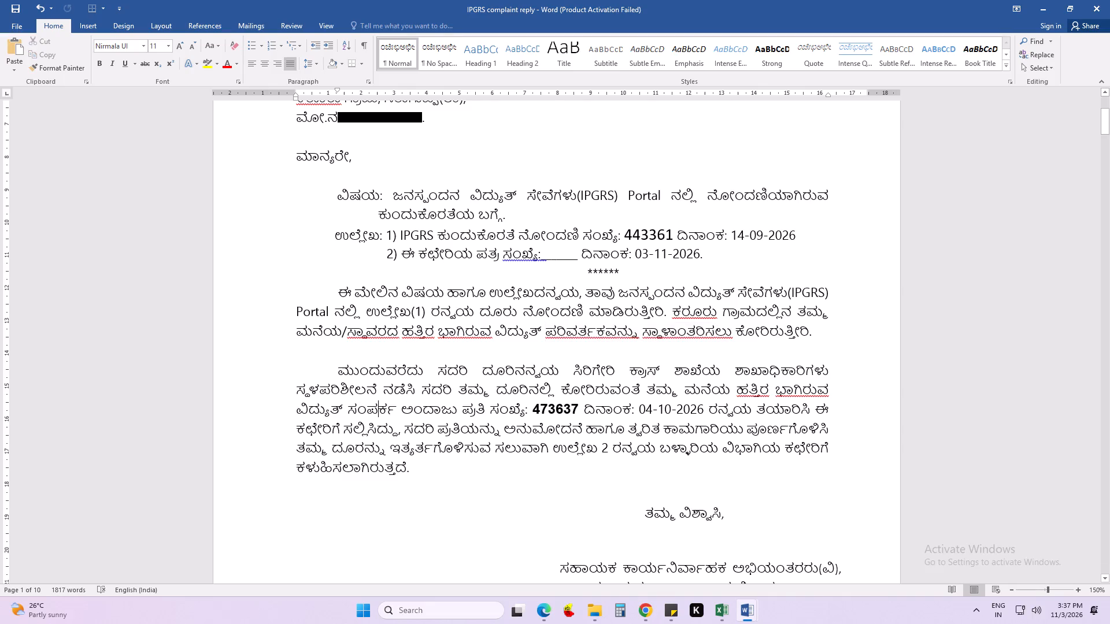
key(Left)
key(Left)
key(ctrl+shift+Right)
key(ctrl+shift+Right)
key(ctrl+shift+Left)
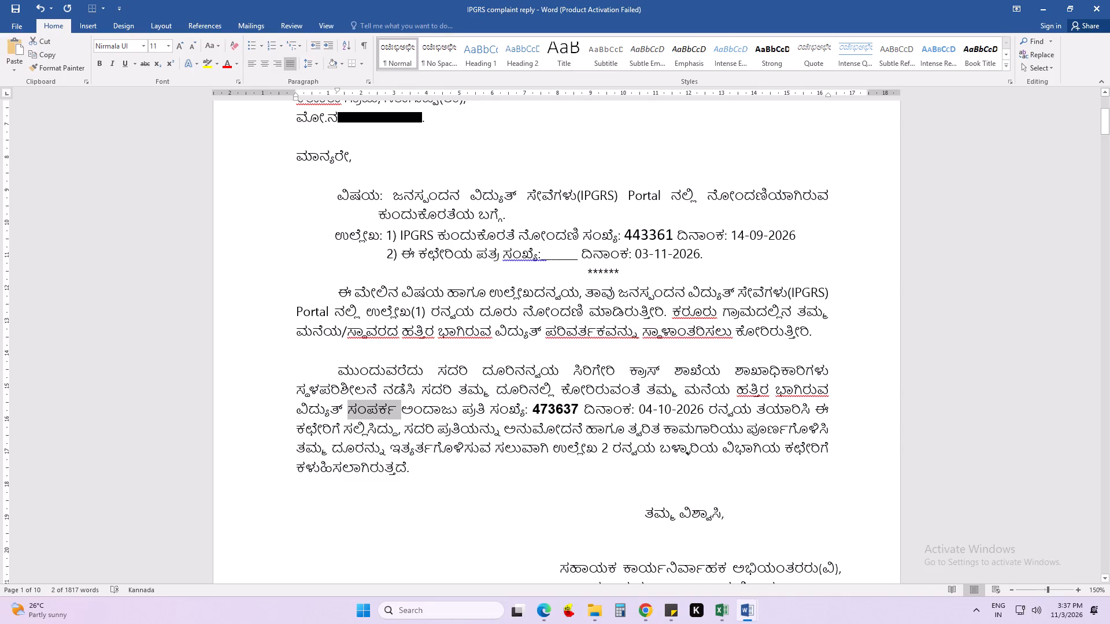
key(ctrl+v)
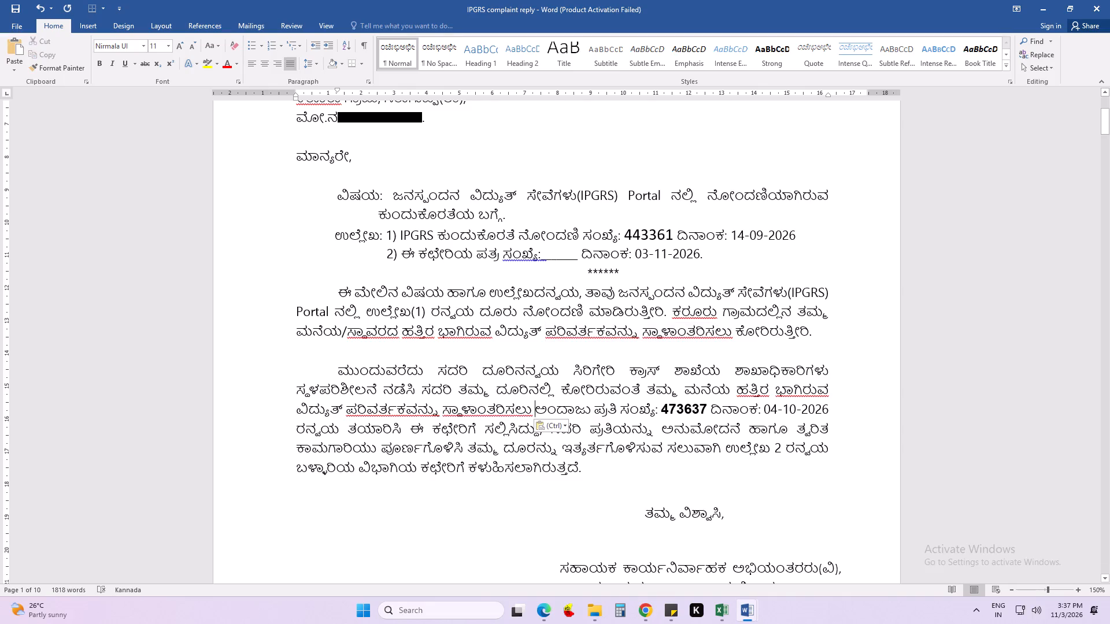
Add /ಸ್ಥಾವರದ directly after ಮನೆಯ in the second body paragraph and save the document.
click(727, 384)
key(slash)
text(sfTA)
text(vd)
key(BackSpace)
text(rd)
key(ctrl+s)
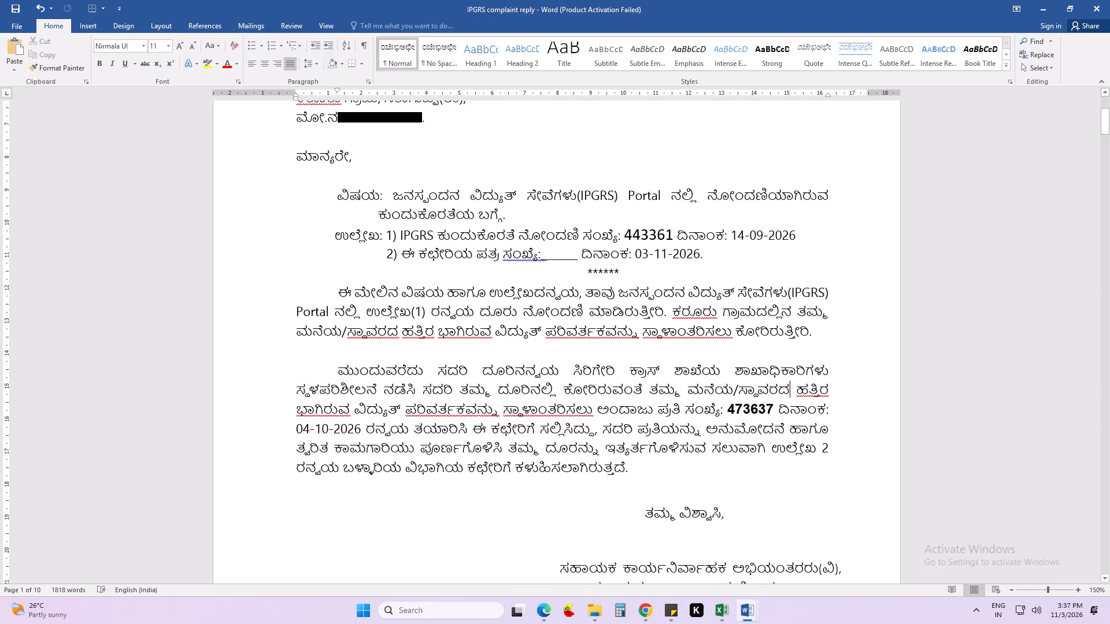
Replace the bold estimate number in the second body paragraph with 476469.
click(732, 413)
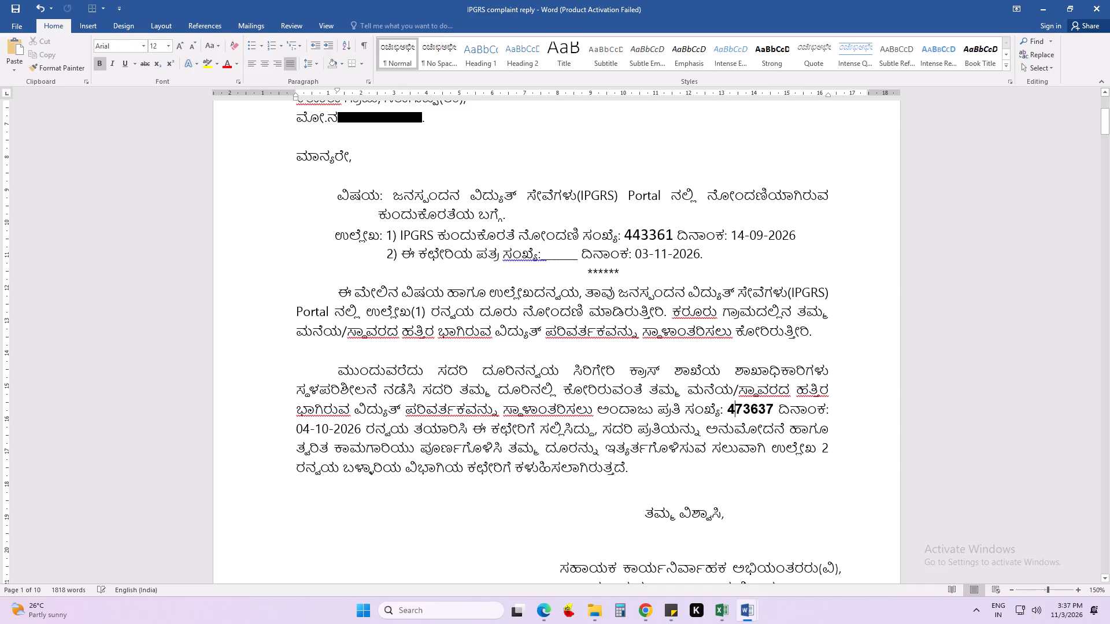
key(Left)
key(shift+Right)
key(shift+Right)
key(shift+Right)
key(shift+Right)
key(shift+Right)
key(shift+Right)
key(shift+Right)
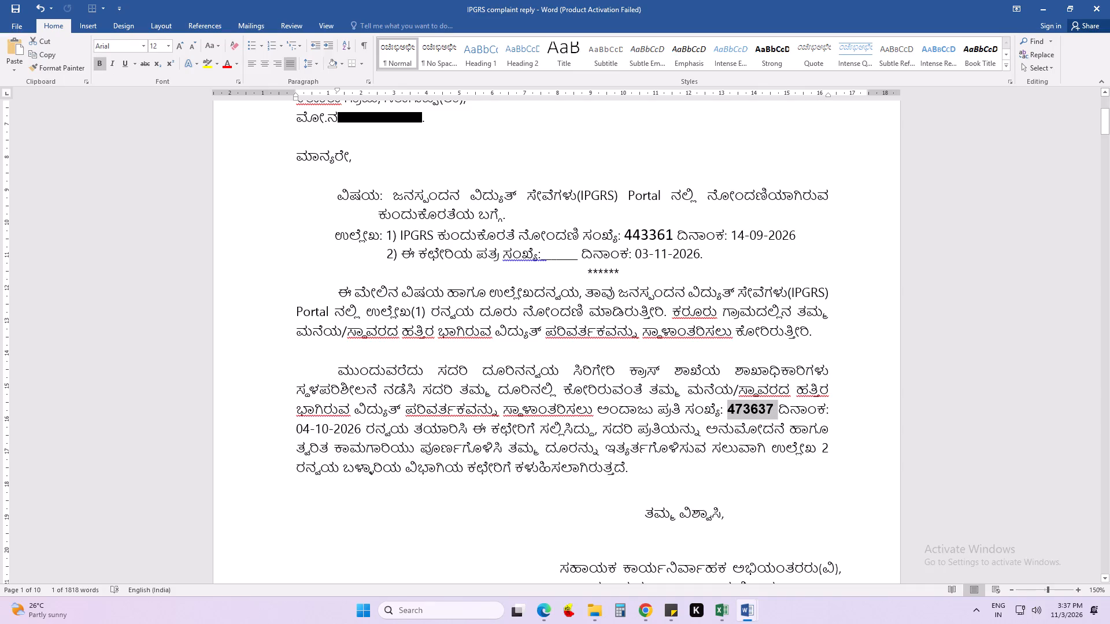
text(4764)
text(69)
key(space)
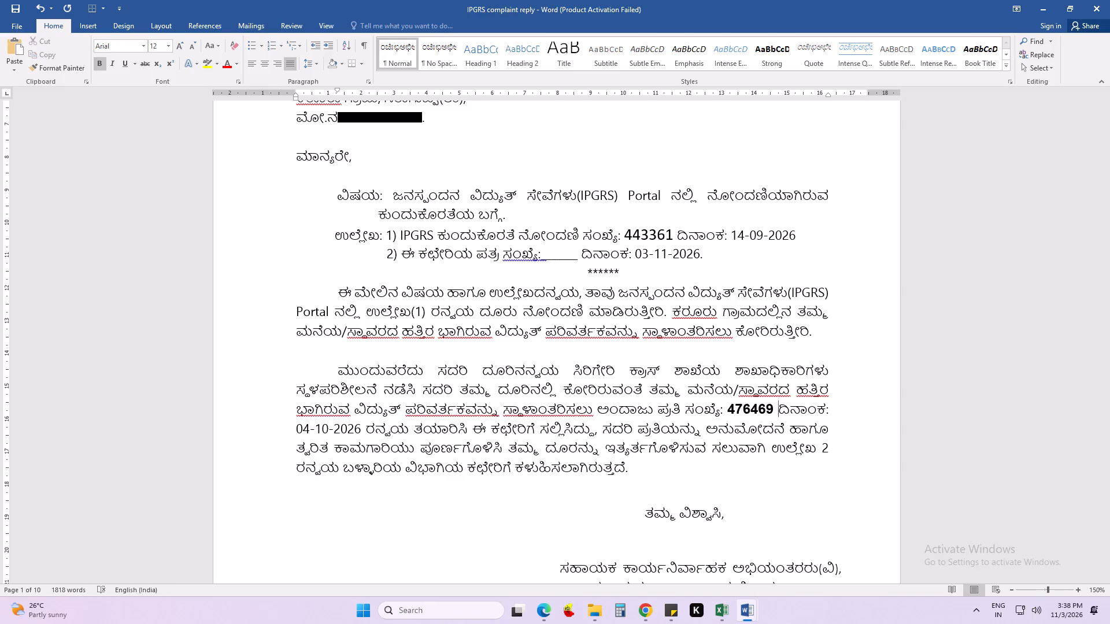
Change the date following the estimate number in the second body paragraph to 02-11-2026 and save the document.
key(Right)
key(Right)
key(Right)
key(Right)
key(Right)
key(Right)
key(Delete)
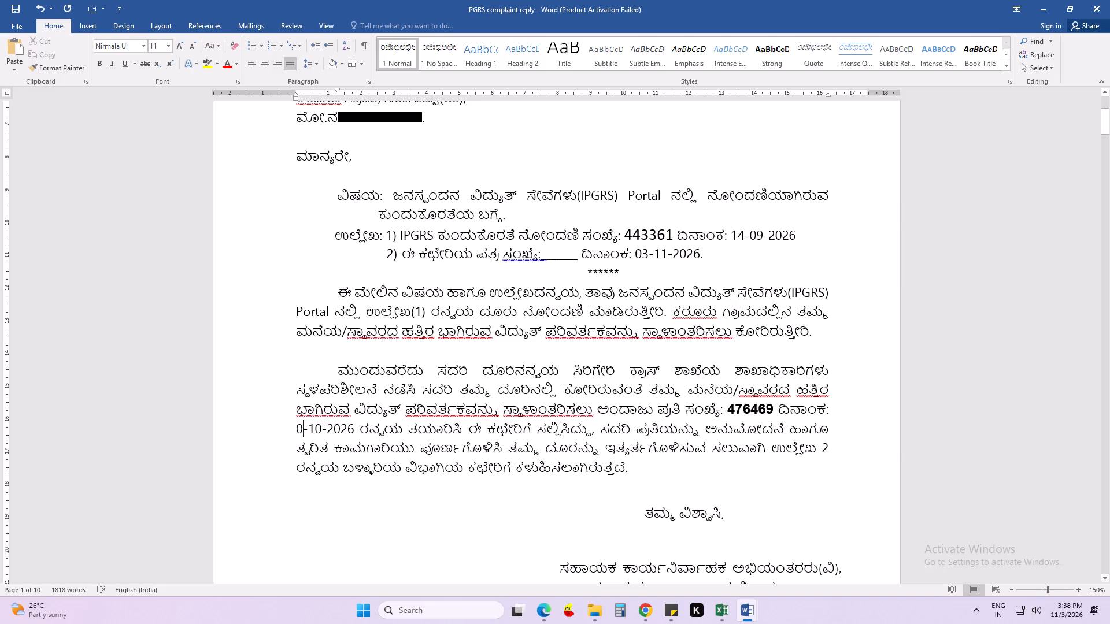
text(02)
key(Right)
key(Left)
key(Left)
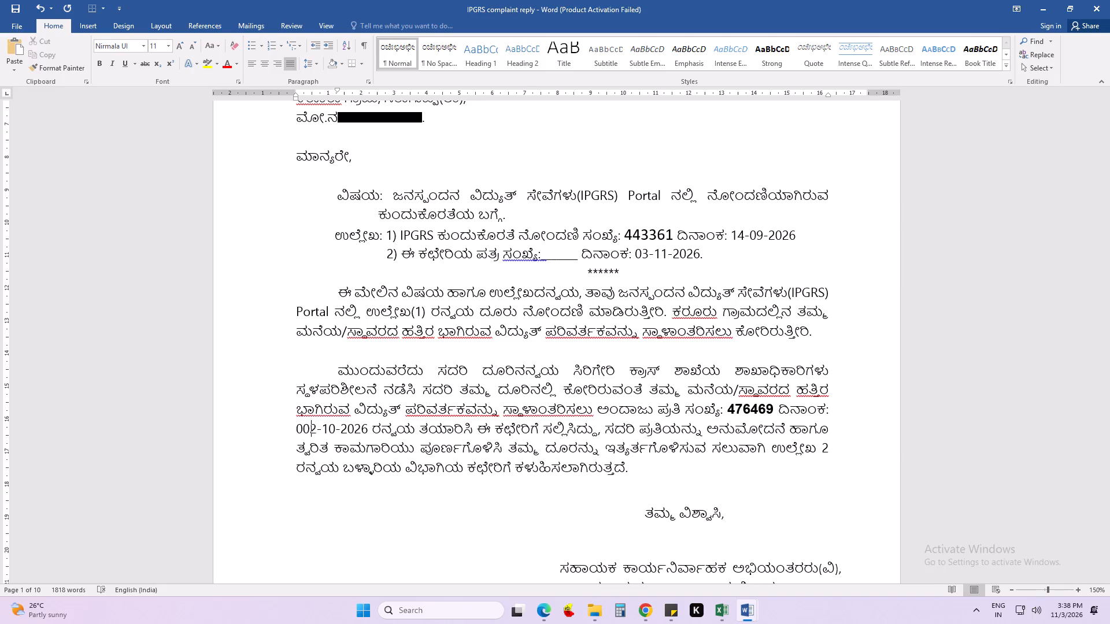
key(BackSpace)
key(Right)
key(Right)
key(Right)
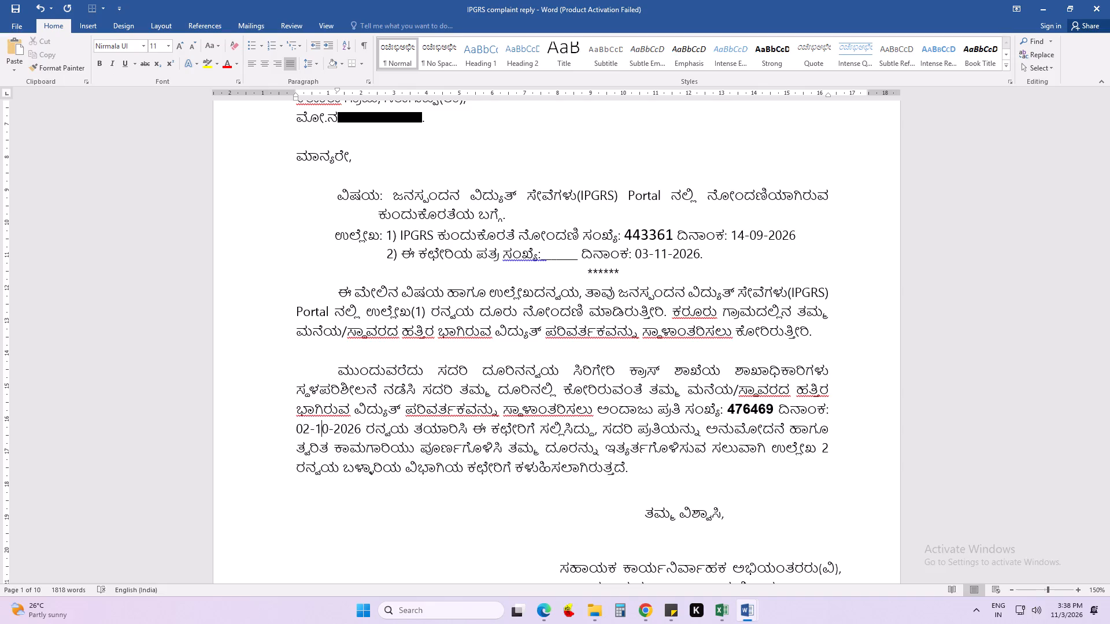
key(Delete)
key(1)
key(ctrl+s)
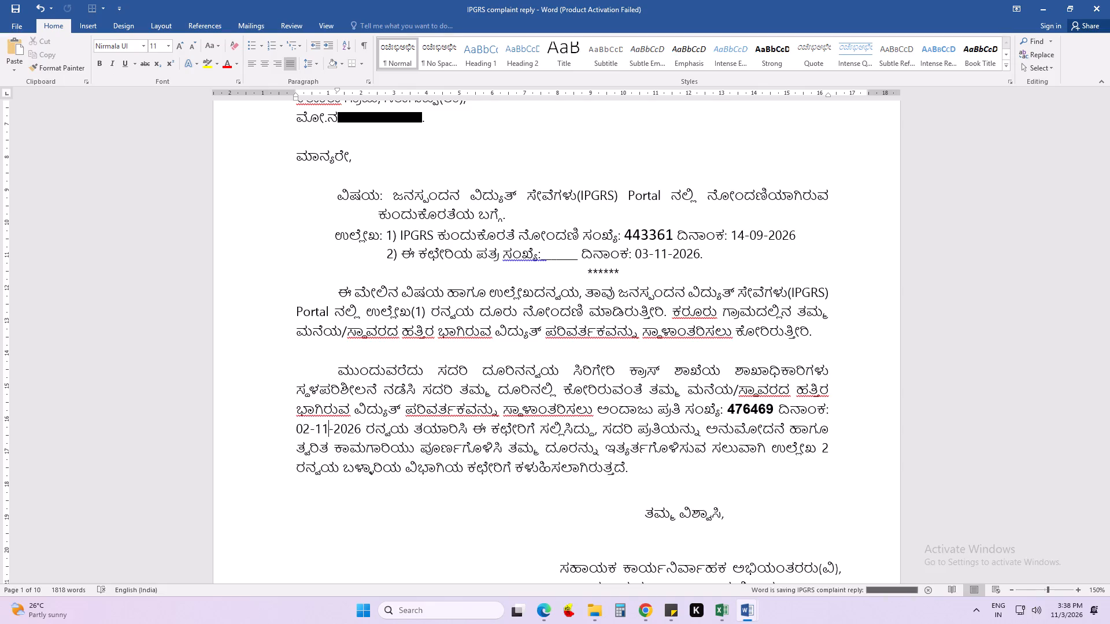
Review the rest of the second body paragraph, the signature block and the copy list, and save the document.
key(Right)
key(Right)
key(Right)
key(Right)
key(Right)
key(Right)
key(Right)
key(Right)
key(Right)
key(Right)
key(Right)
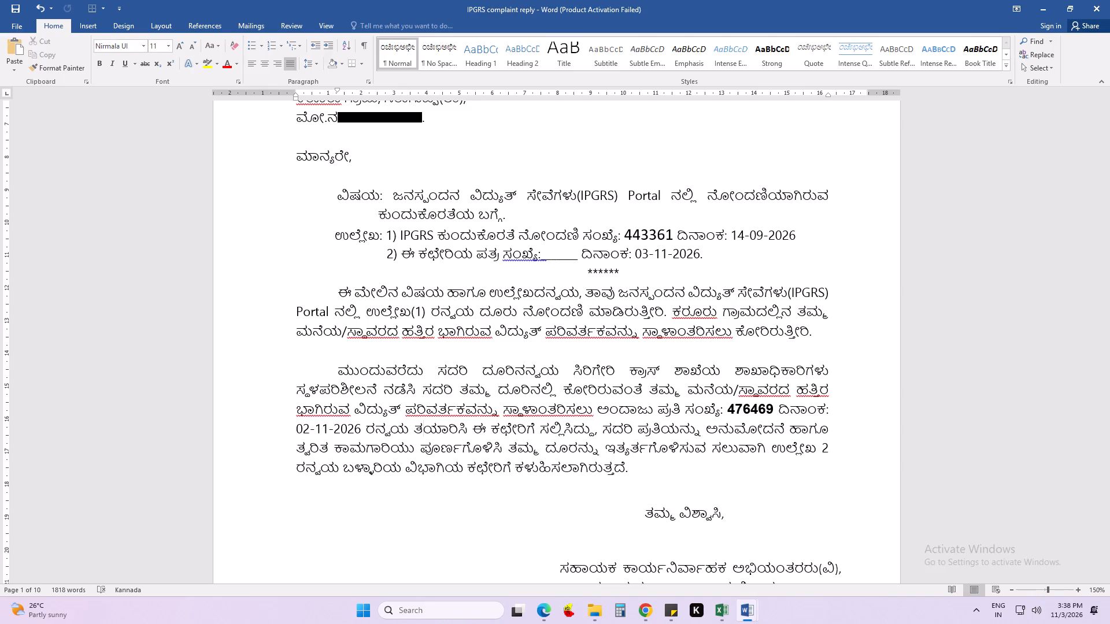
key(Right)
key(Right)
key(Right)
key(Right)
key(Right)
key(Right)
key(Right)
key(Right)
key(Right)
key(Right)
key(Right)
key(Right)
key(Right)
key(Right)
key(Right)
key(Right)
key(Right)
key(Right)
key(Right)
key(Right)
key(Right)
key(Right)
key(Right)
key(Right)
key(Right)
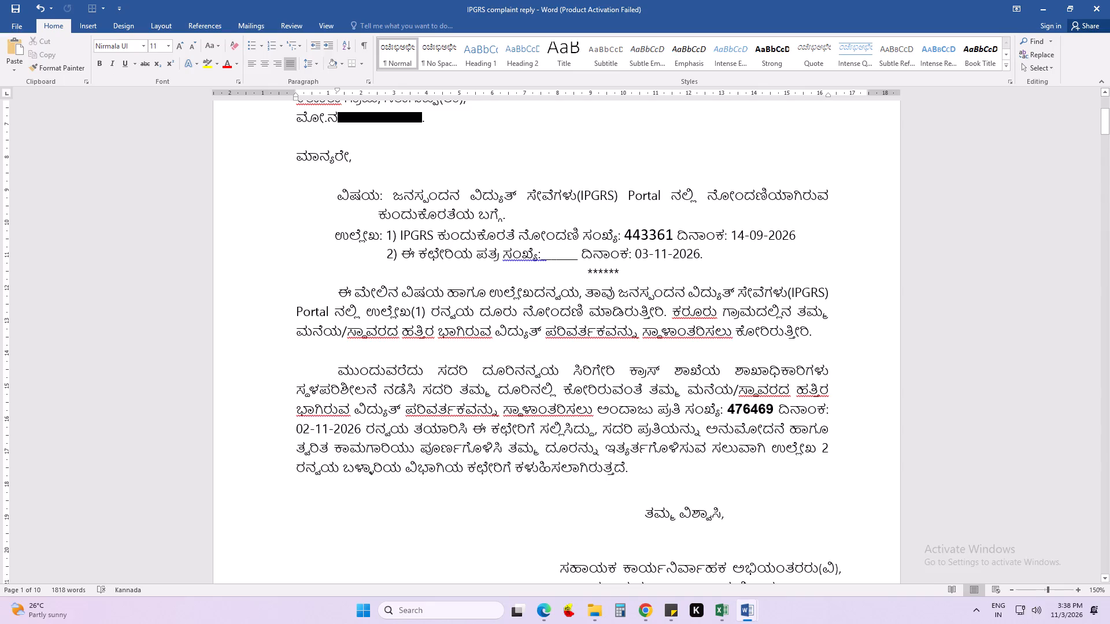
scroll(578, 466, down, 7)
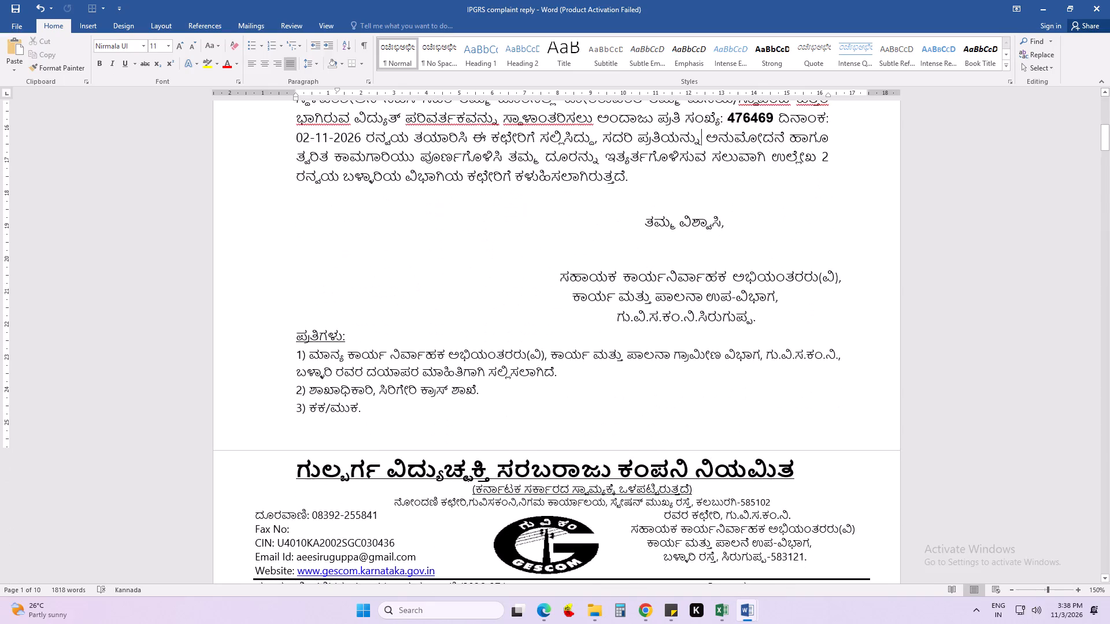
key(ctrl+s)
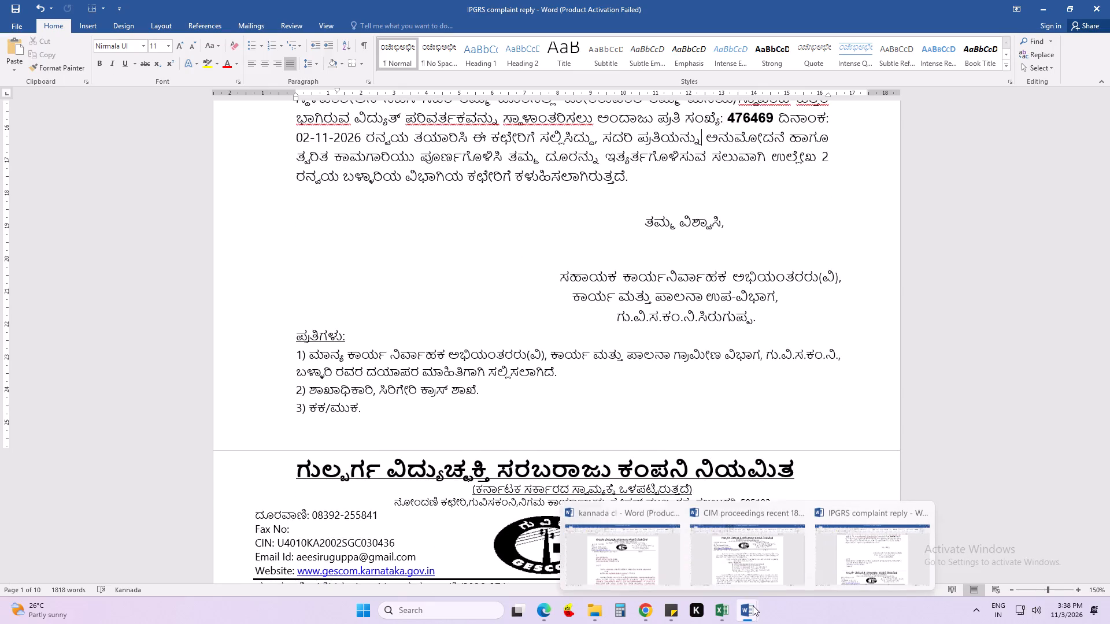
Open the estimate cl document from the Estimate CL folder inside Girireddy.
click(604, 614)
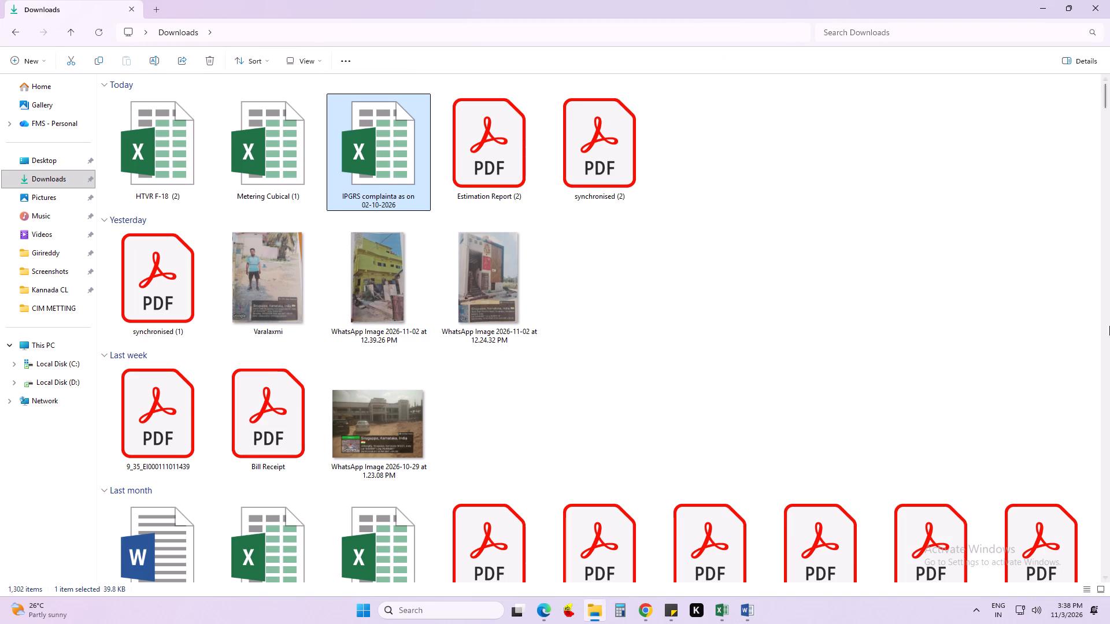
click(46, 248)
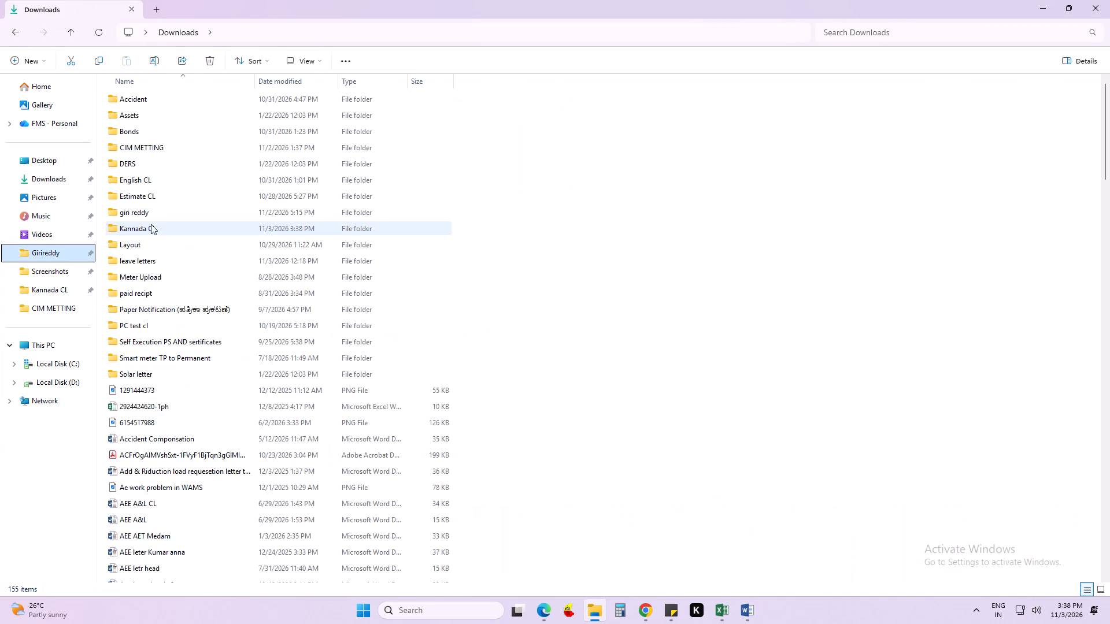
double_click(151, 195)
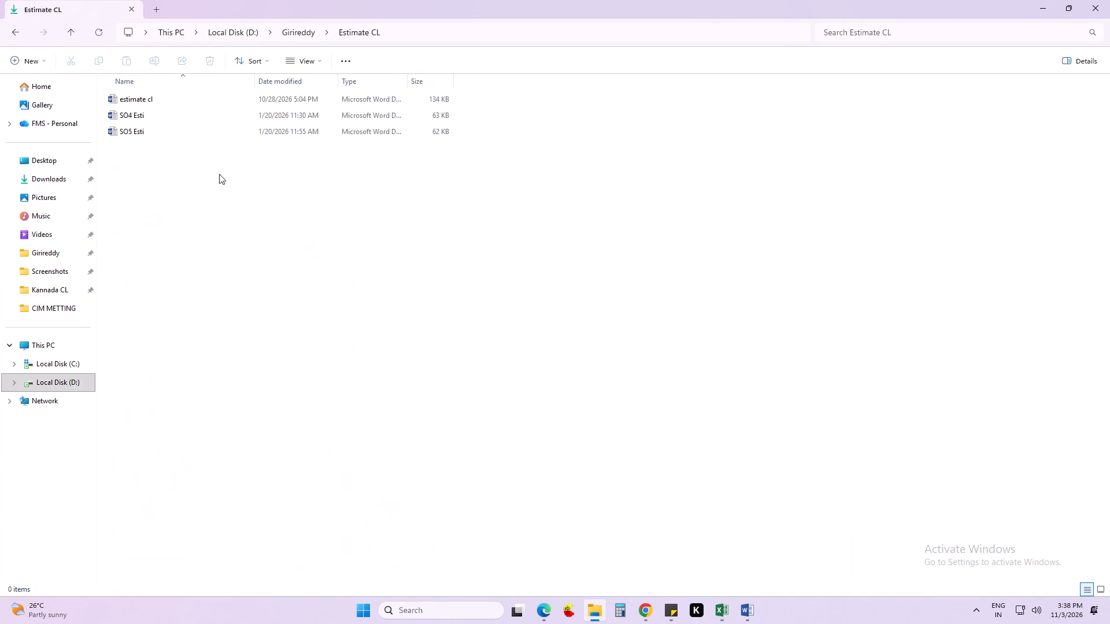
double_click(238, 102)
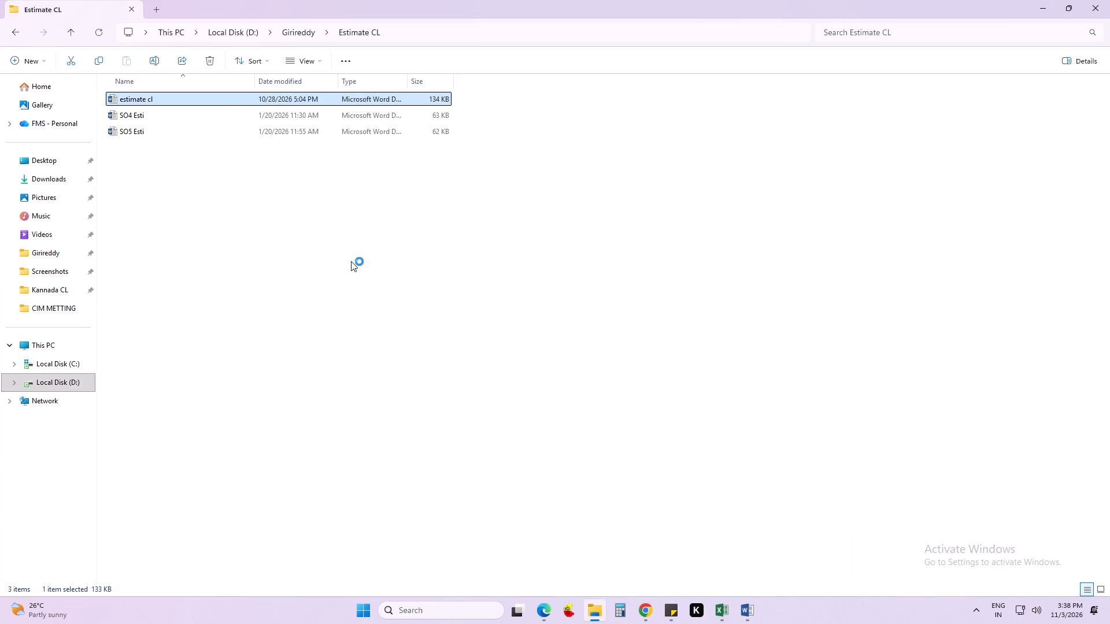
scroll(369, 292, up, 1)
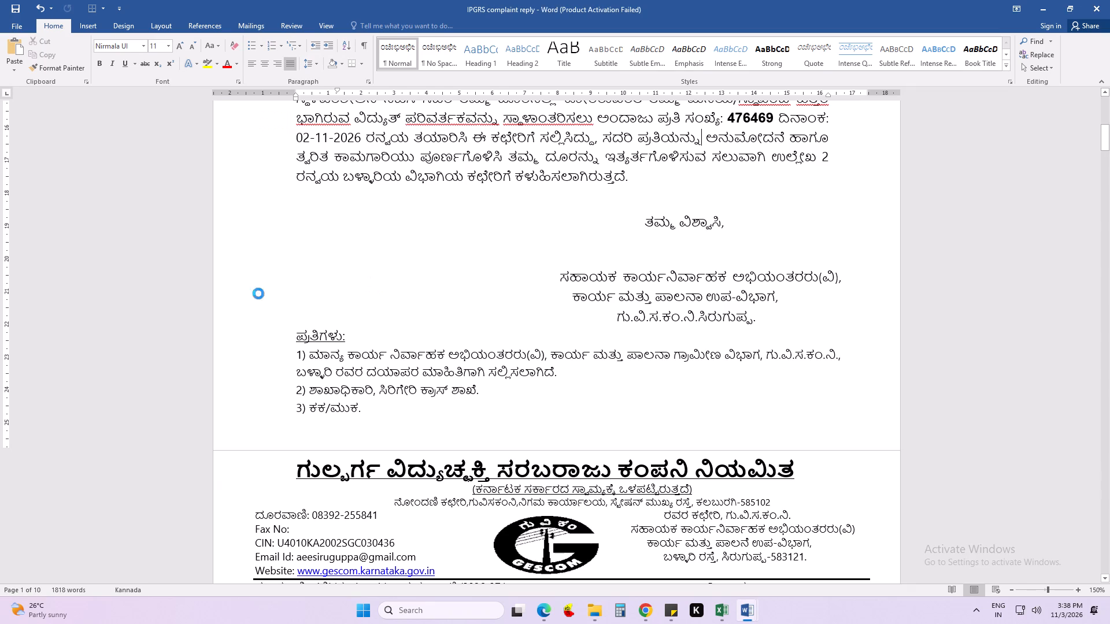
scroll(510, 233, up, 3)
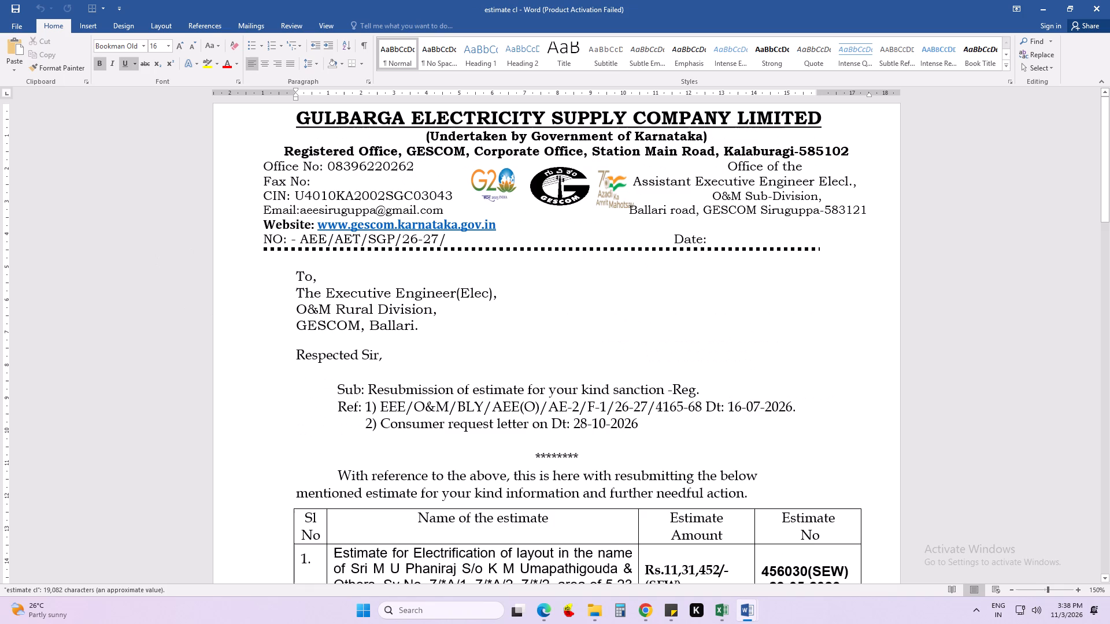
scroll(510, 233, up, 1)
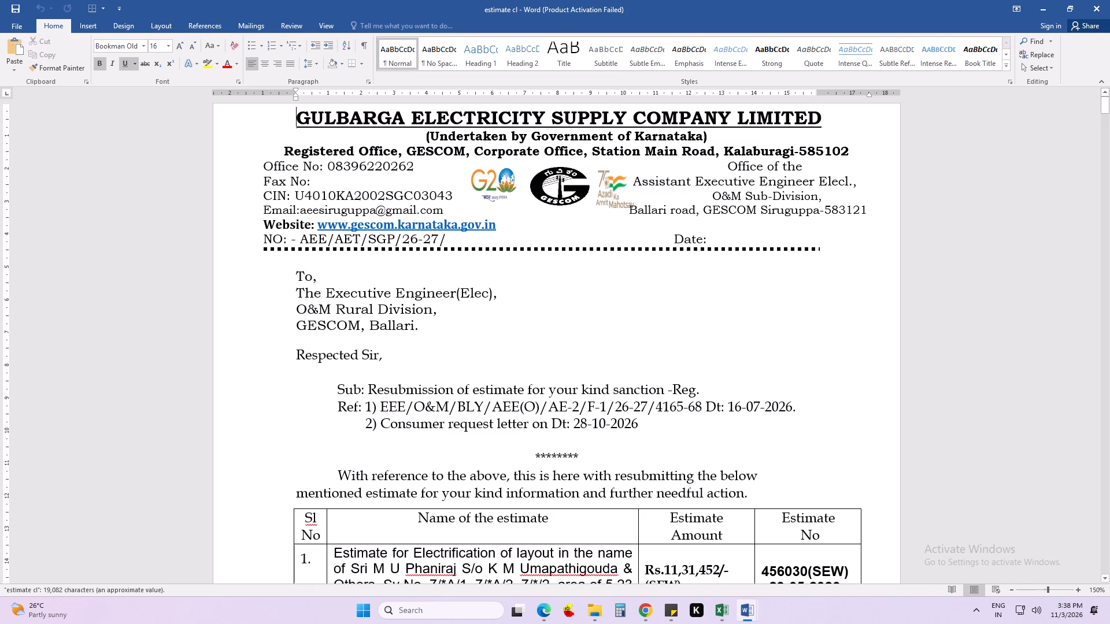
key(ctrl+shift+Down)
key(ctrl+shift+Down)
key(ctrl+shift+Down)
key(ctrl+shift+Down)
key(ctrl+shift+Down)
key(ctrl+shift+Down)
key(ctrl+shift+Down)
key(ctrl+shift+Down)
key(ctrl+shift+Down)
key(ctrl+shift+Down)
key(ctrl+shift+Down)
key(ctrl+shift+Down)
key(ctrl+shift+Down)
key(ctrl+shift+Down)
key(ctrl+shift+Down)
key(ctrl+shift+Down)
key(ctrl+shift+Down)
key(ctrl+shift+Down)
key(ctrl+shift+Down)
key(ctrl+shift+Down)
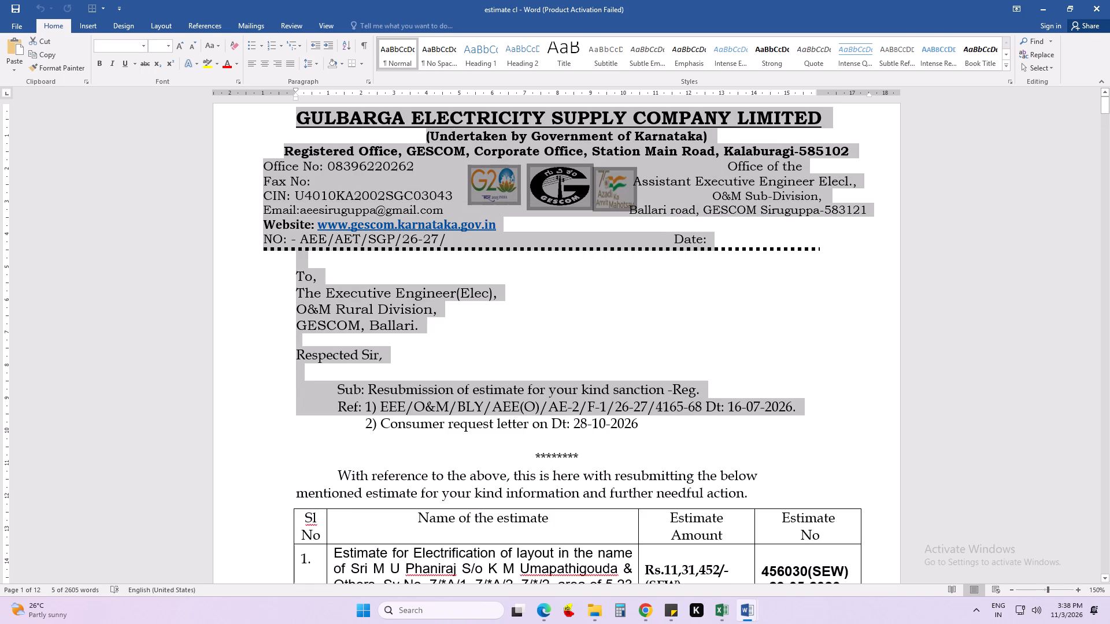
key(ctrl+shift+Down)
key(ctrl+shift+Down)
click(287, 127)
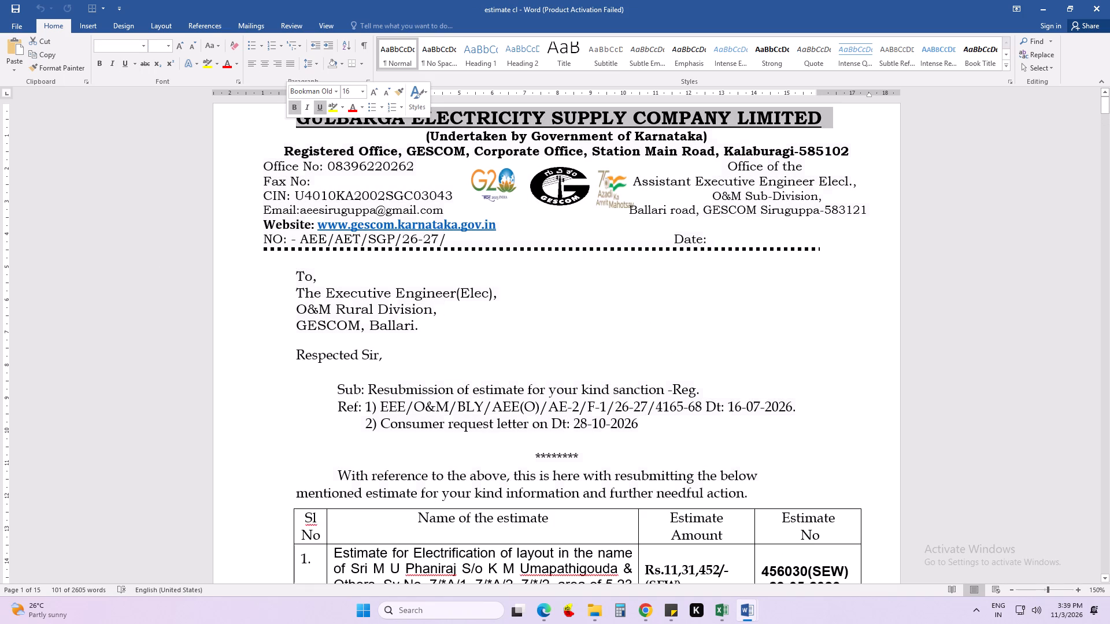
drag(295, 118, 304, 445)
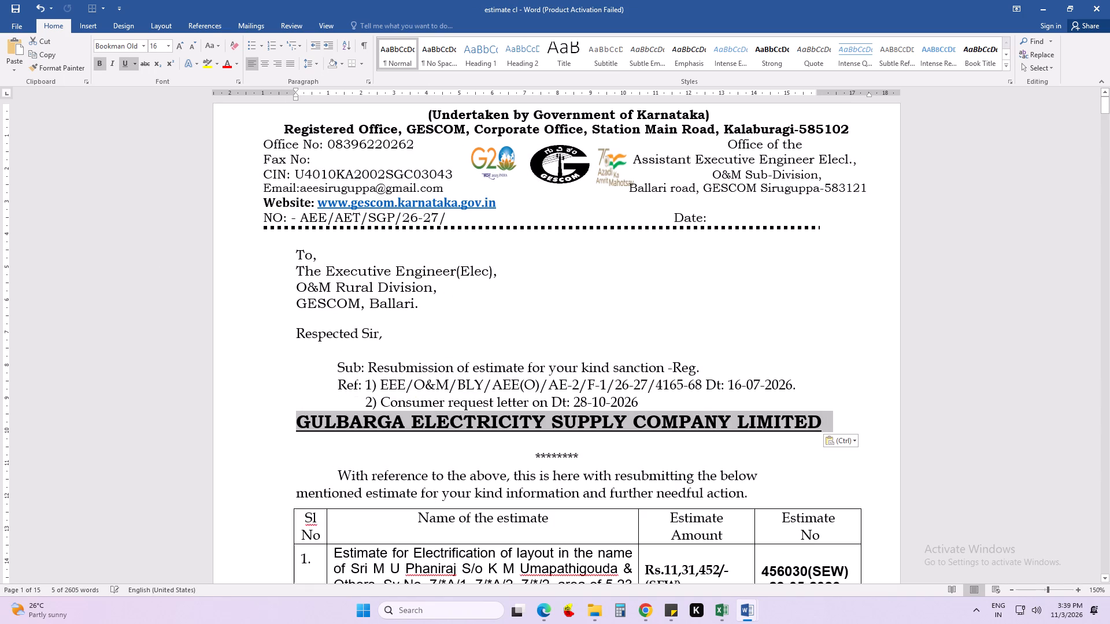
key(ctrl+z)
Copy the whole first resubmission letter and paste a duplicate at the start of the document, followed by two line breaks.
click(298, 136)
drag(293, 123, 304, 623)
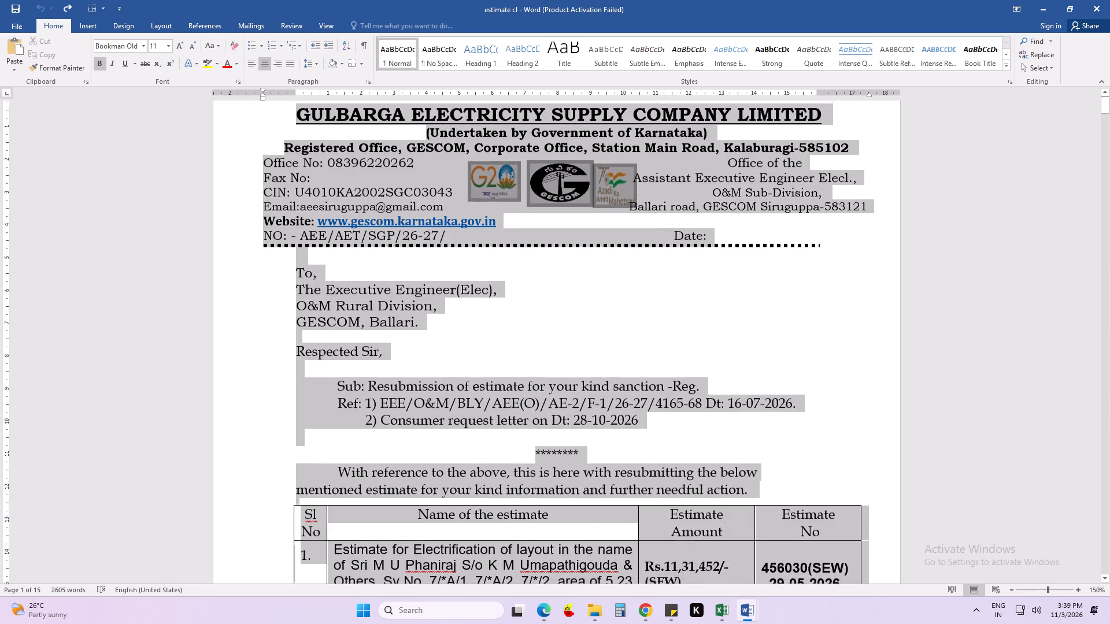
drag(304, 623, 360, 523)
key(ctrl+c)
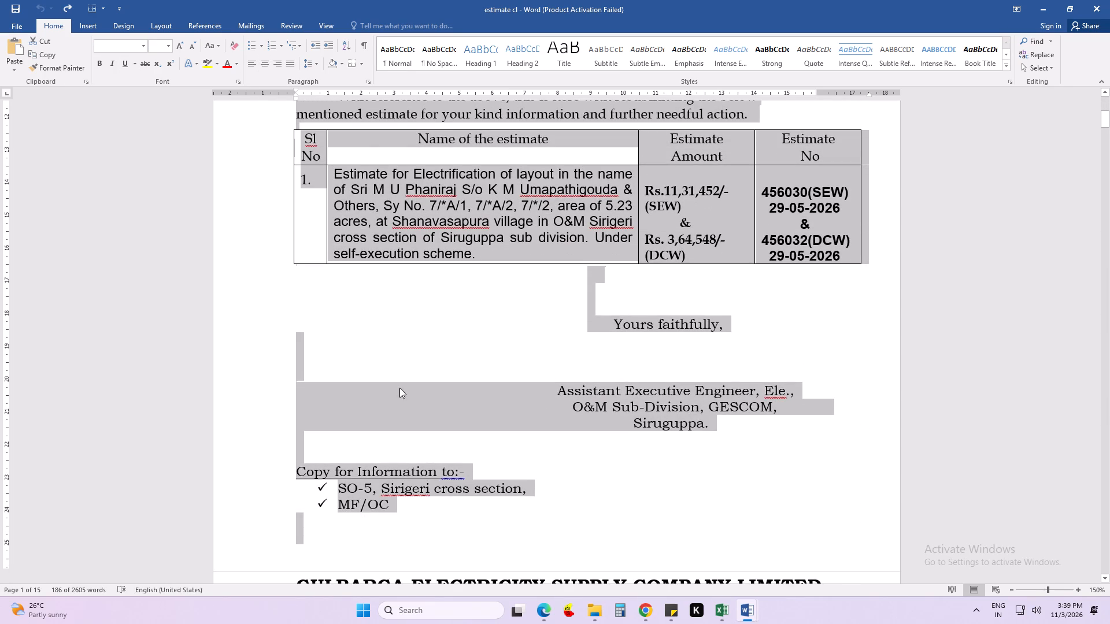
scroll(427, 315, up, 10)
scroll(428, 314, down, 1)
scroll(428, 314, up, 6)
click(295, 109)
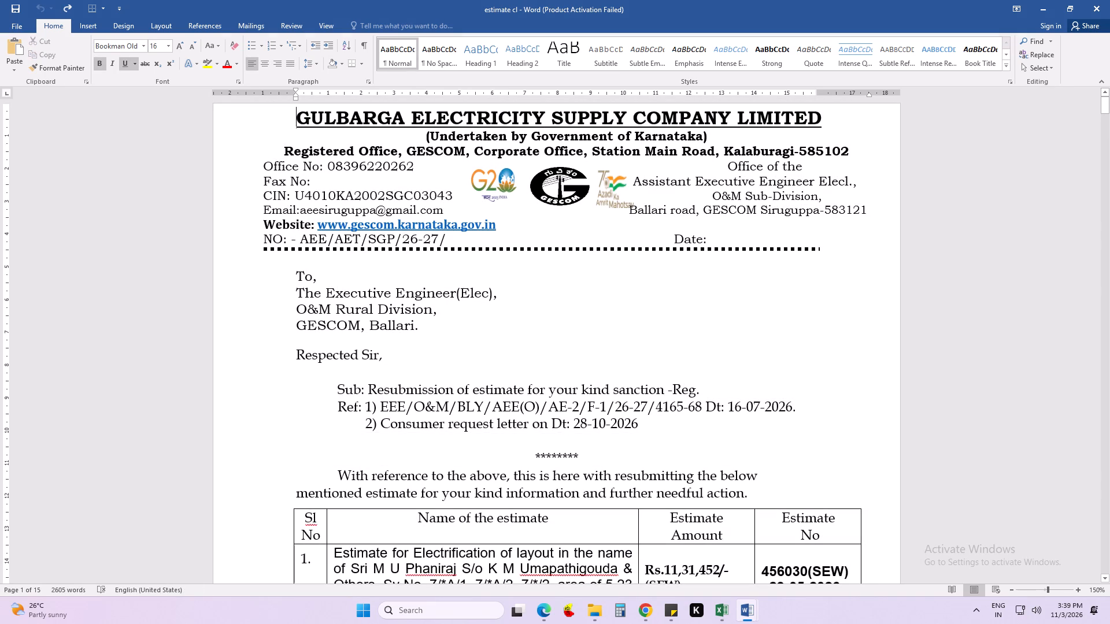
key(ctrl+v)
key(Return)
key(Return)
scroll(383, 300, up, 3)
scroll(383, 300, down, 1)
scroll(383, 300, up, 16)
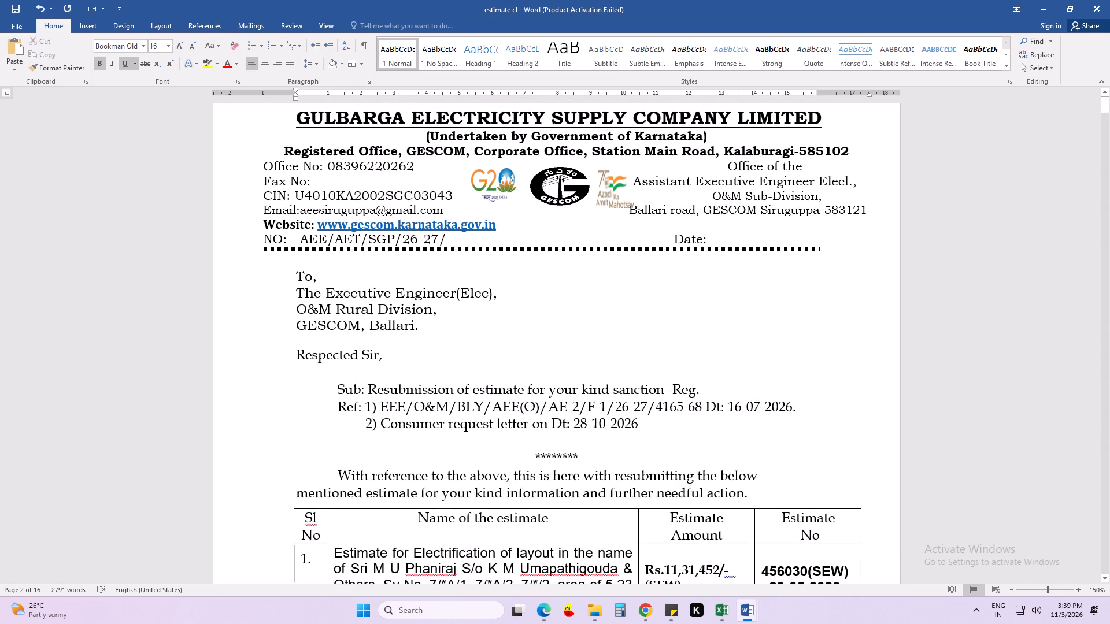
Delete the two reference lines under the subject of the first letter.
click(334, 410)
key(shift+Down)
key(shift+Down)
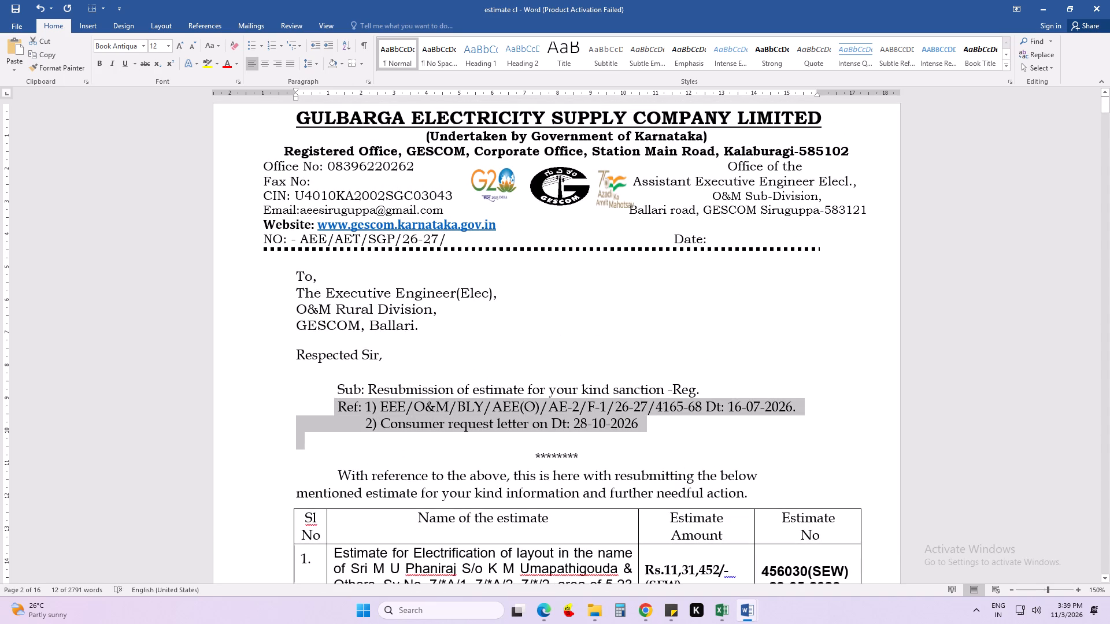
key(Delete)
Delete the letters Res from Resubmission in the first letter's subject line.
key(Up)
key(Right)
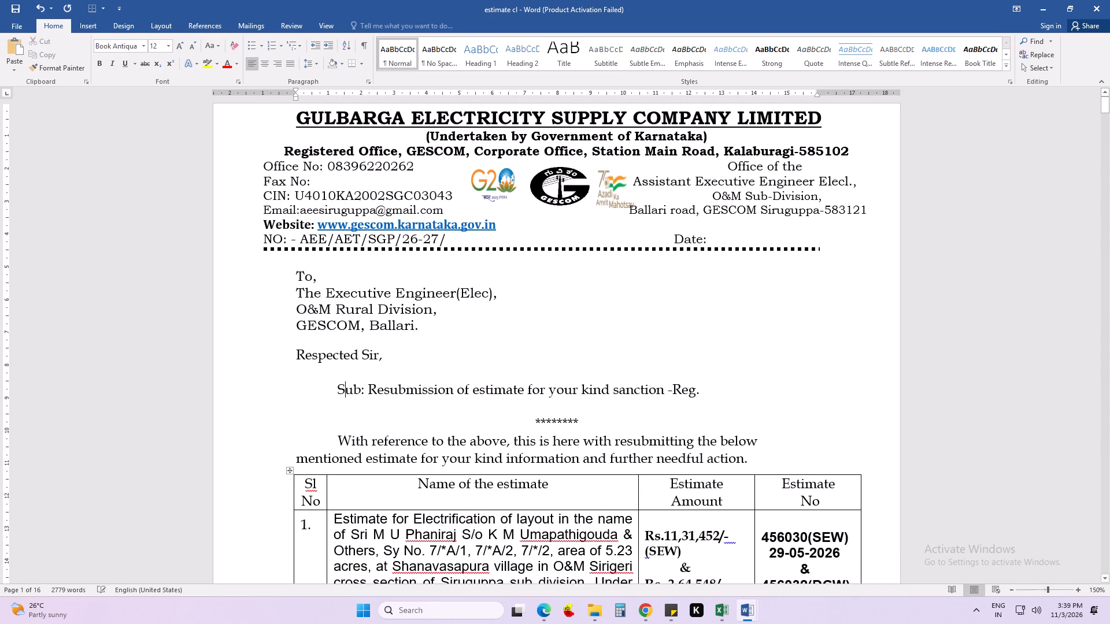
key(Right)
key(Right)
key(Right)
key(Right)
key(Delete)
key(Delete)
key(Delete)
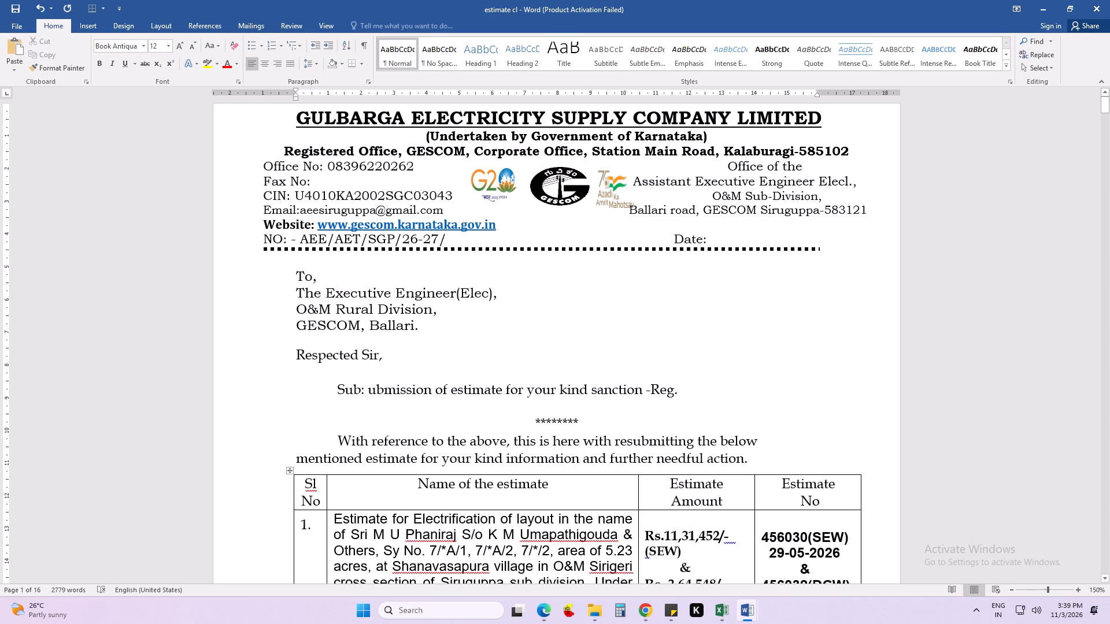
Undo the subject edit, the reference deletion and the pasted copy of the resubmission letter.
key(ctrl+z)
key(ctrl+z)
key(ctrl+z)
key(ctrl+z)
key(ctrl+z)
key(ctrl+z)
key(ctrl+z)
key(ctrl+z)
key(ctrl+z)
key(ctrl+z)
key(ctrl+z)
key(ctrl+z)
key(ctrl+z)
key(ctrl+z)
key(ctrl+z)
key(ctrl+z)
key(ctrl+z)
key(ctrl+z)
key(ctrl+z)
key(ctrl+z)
Find the letter with the subject Submission of estimate that covers estimate 474871.
scroll(688, 484, down, 6)
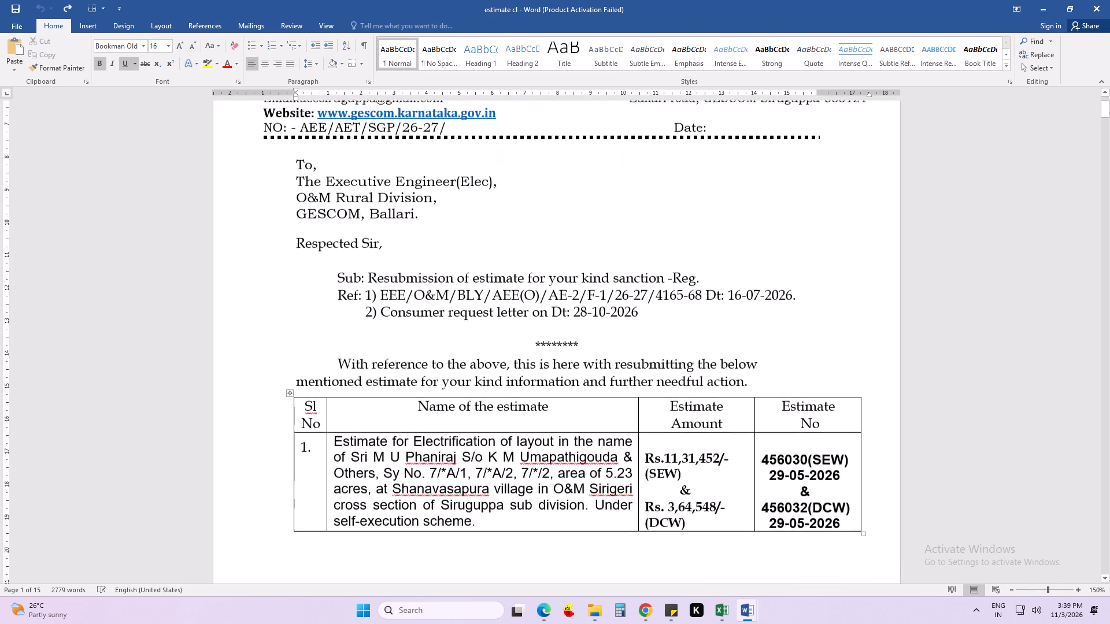
scroll(545, 559, down, 5)
scroll(484, 566, down, 3)
scroll(439, 496, down, 5)
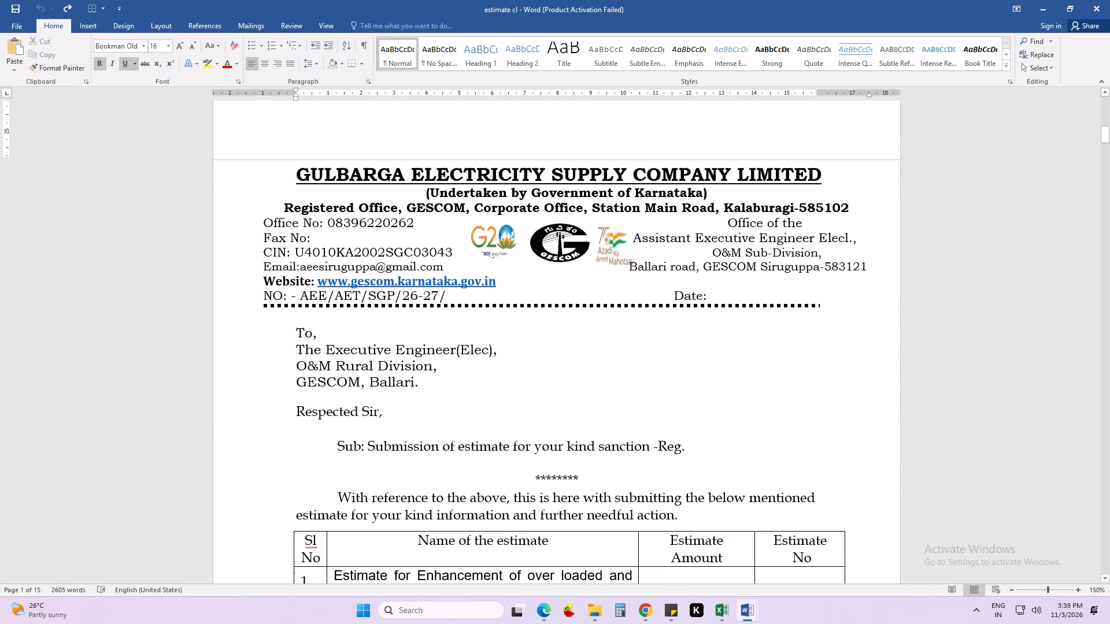
scroll(467, 300, down, 3)
scroll(228, 278, up, 3)
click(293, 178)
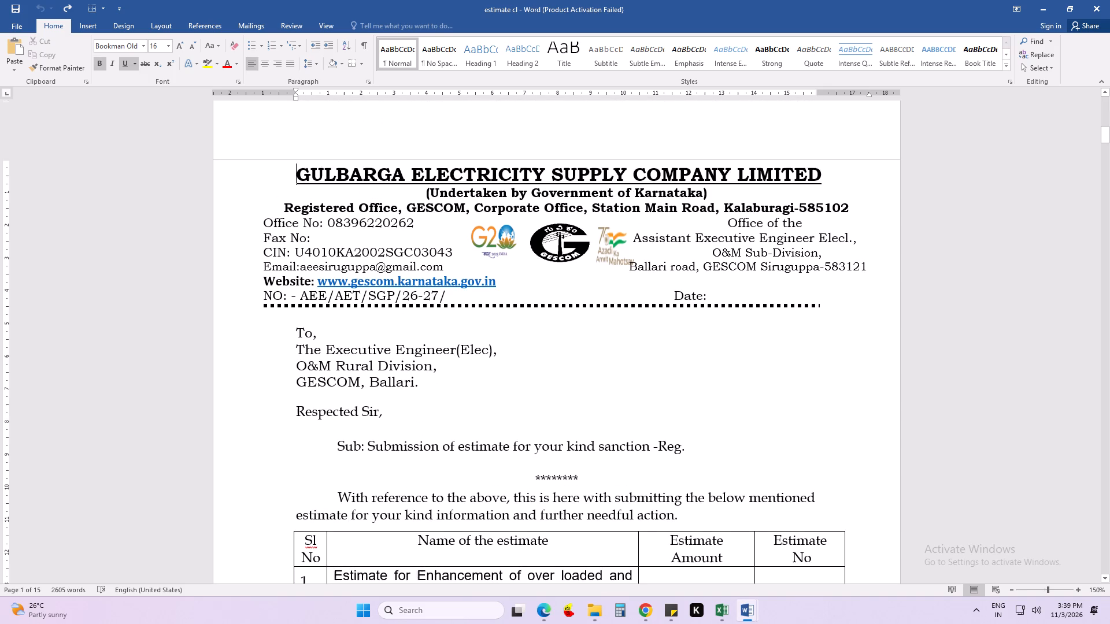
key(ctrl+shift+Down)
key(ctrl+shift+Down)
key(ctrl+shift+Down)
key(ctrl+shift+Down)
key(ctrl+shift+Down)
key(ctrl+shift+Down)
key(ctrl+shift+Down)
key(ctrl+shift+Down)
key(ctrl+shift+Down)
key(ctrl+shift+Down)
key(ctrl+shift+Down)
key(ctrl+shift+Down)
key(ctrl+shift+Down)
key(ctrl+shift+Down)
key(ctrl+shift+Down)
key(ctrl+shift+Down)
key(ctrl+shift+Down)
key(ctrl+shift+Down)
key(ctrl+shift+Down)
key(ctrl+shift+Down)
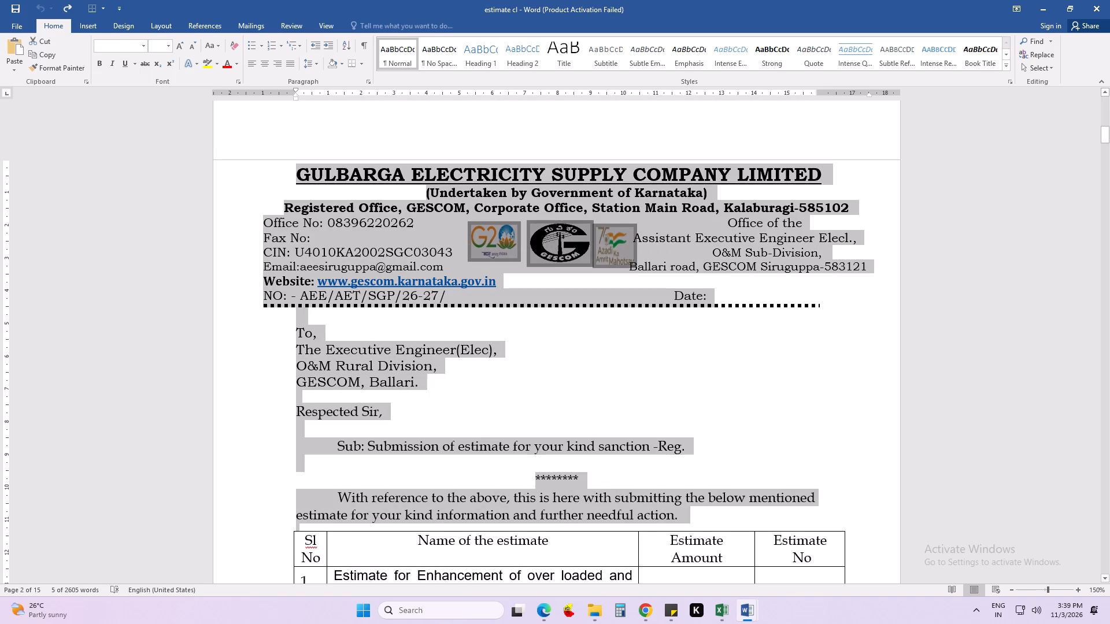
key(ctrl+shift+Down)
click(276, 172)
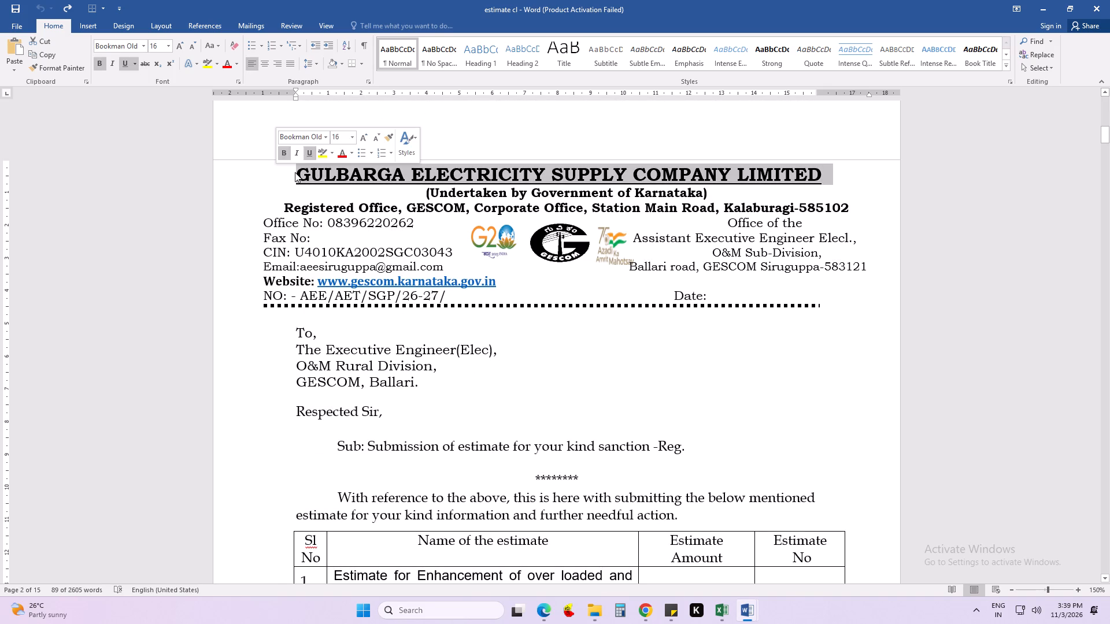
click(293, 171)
Copy the whole submission letter for estimate 474871 and paste it at the start of the document, followed by three line breaks.
drag(292, 174, 376, 600)
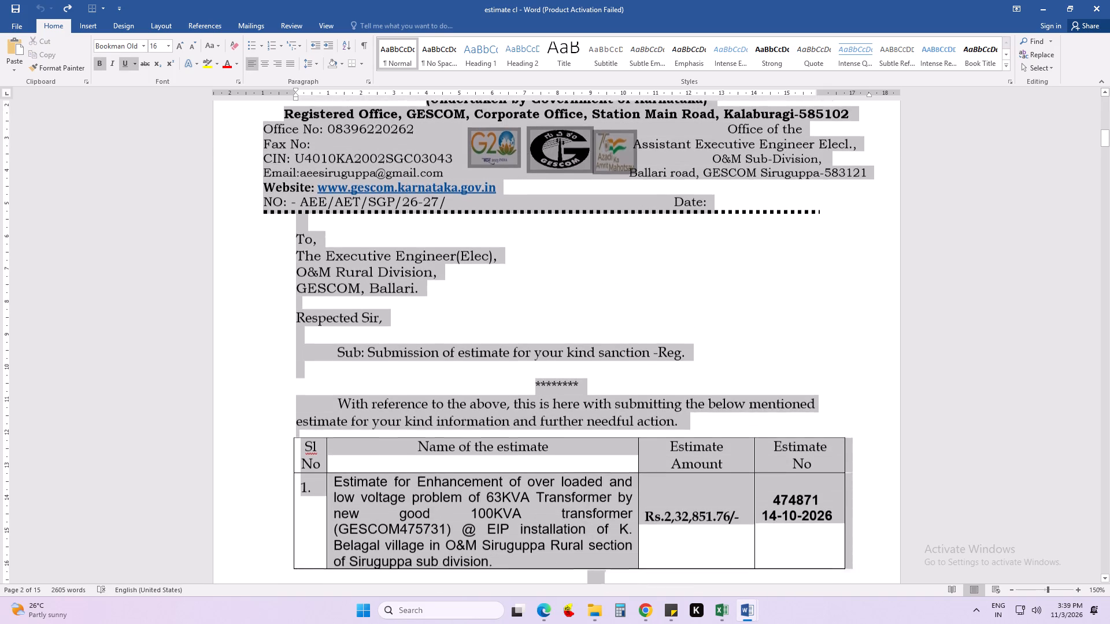
drag(376, 600, 452, 574)
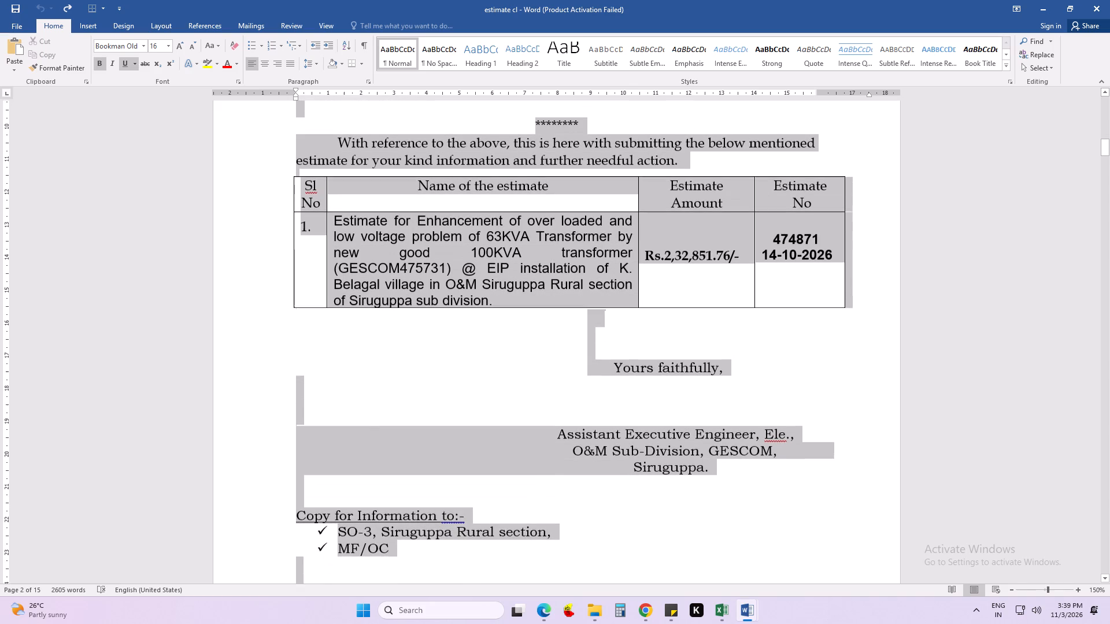
drag(452, 574, 454, 560)
key(ctrl+c)
scroll(617, 266, up, 8)
scroll(541, 274, down, 1)
scroll(541, 274, up, 2)
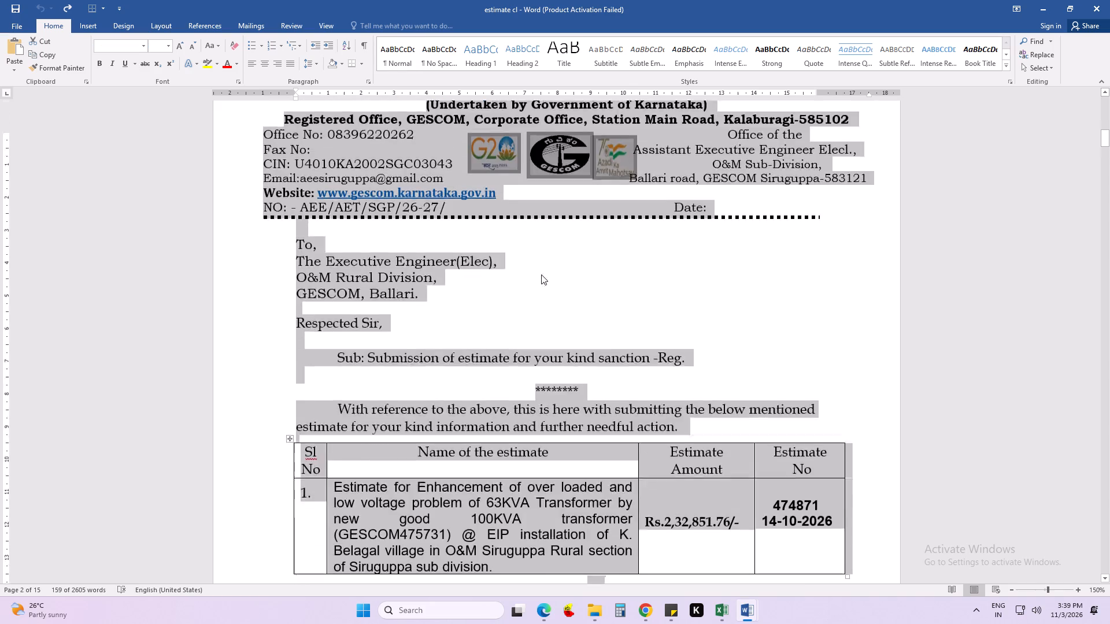
scroll(541, 274, up, 20)
scroll(541, 274, up, 10)
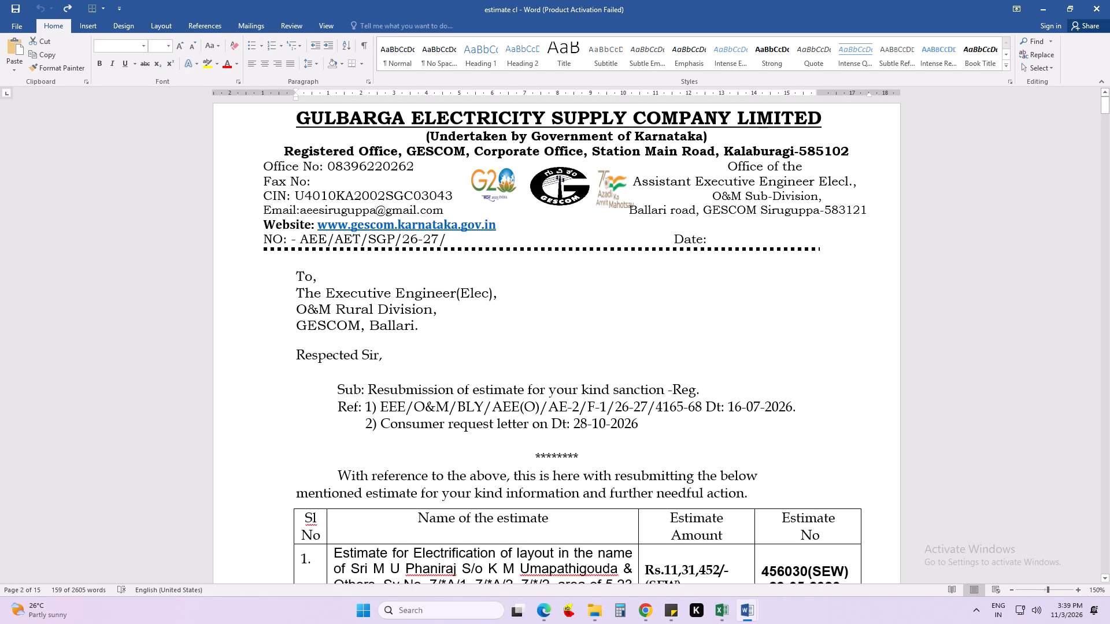
click(292, 123)
key(ctrl+v)
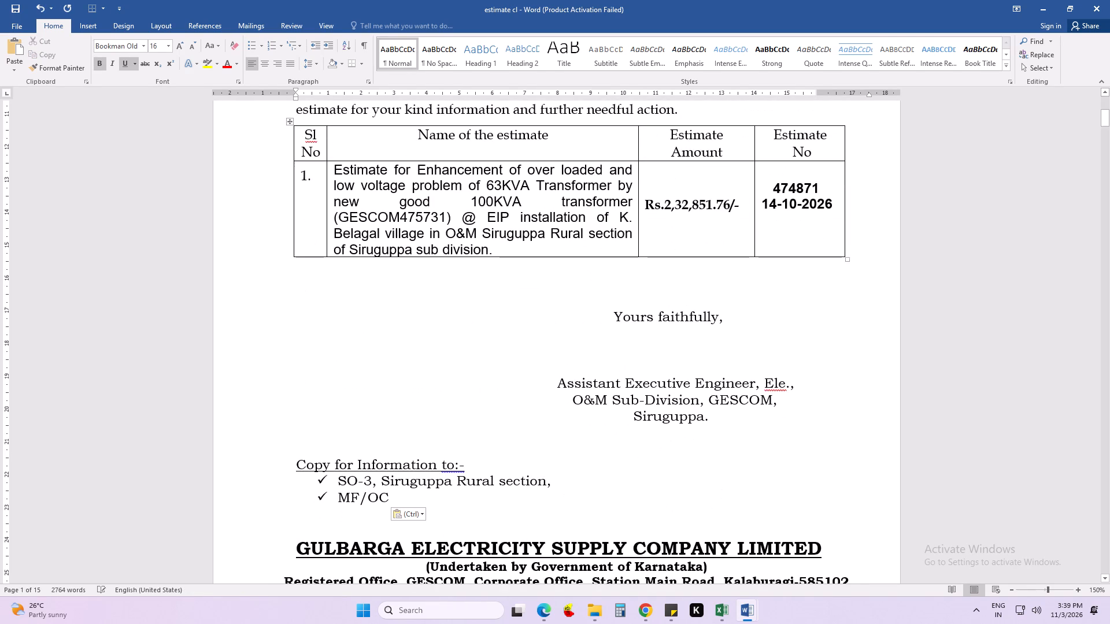
key(Return)
key(Return)
key(Return)
Delete the transformer enhancement wording between "Estimate for" and "K. Belagal village" in the first letter's estimate name.
scroll(472, 221, up, 1)
scroll(472, 221, down, 1)
scroll(472, 221, up, 2)
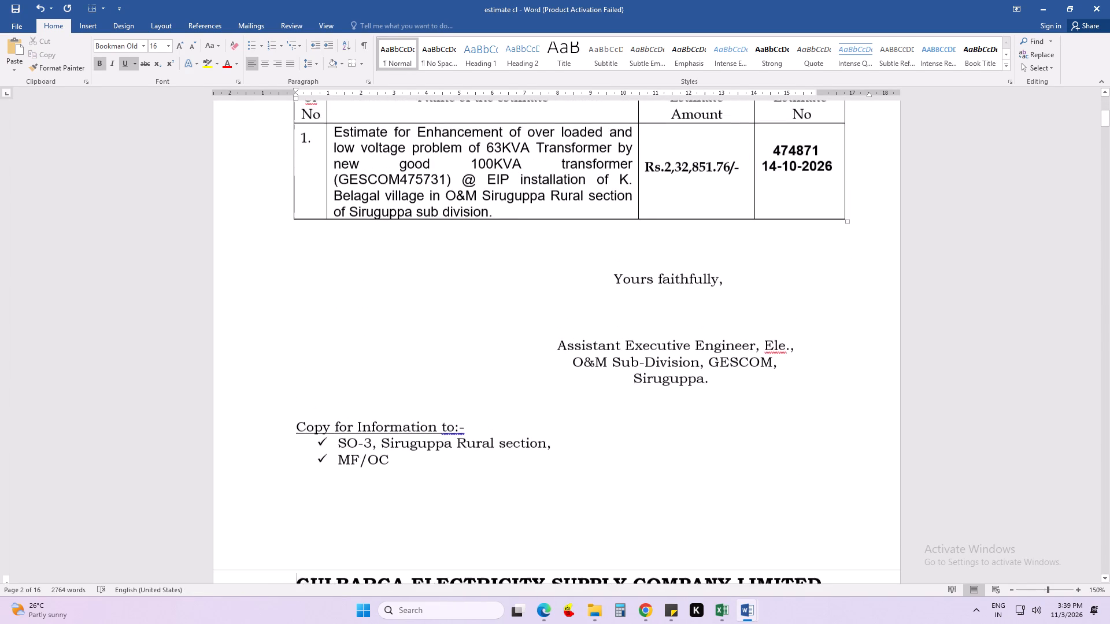
scroll(472, 221, up, 1)
scroll(472, 221, down, 1)
scroll(472, 221, up, 9)
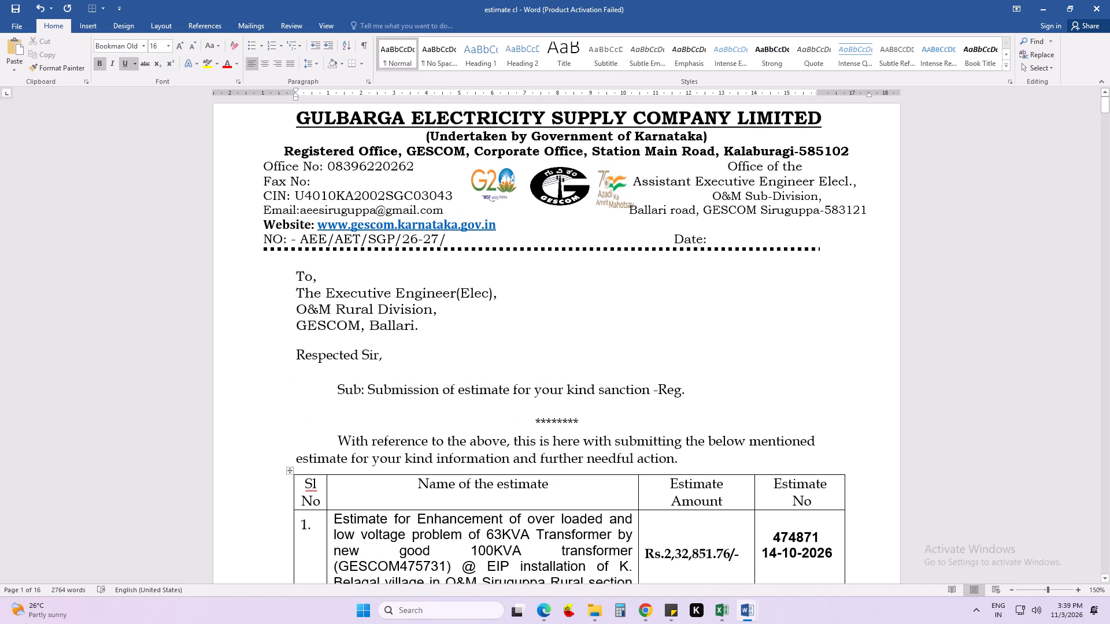
scroll(453, 279, down, 3)
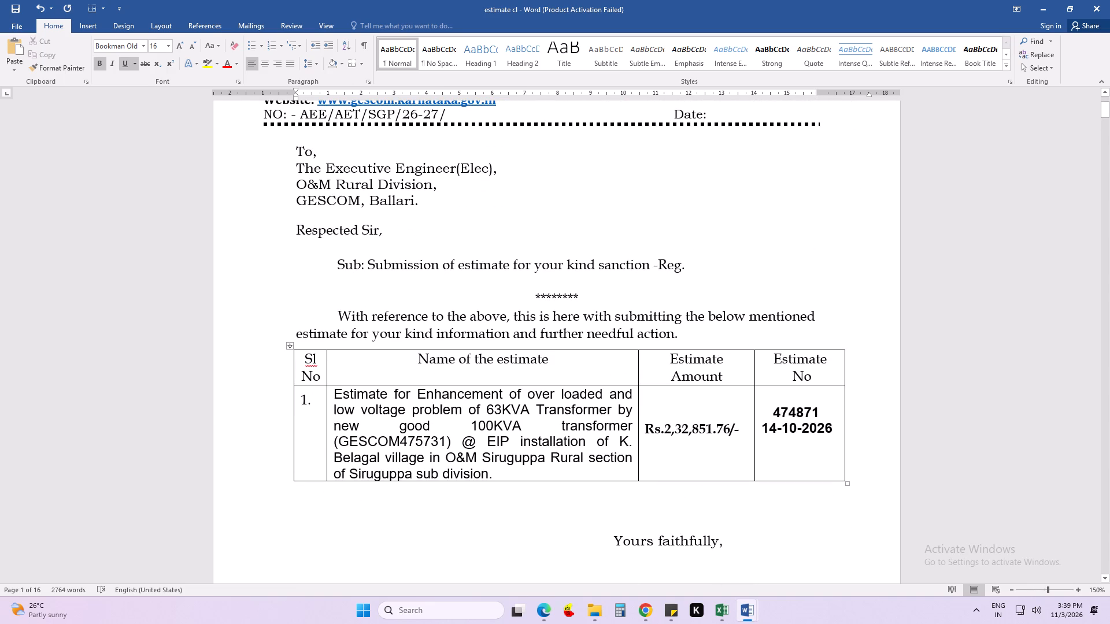
click(373, 397)
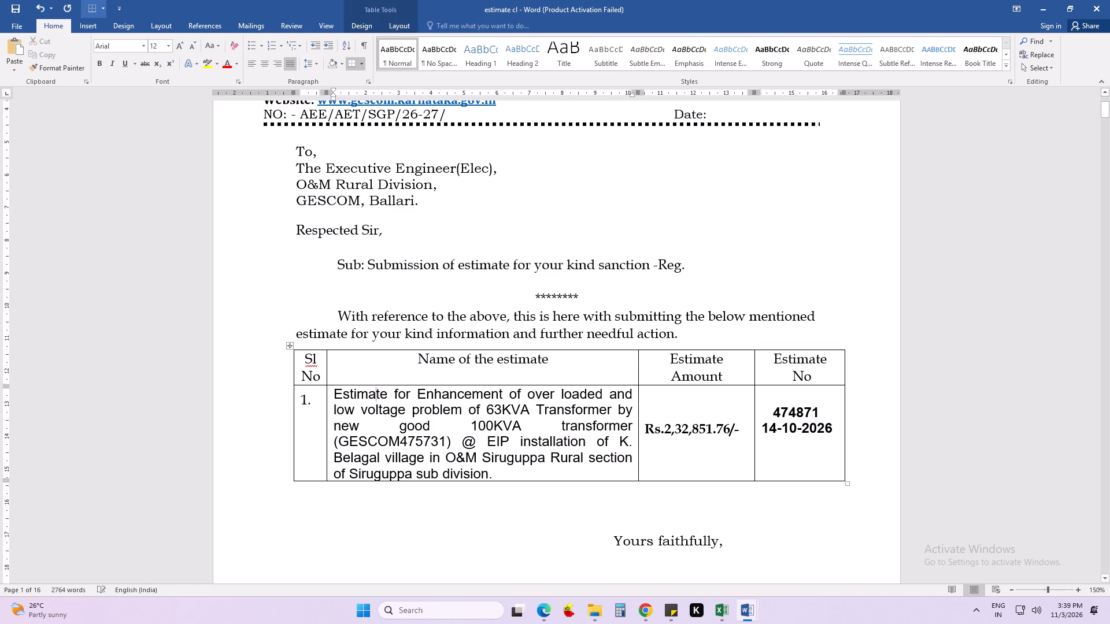
key(Right)
key(Right)
key(Right)
key(Right)
key(Right)
key(Right)
key(Right)
key(Right)
key(Left)
key(Delete)
key(Delete)
key(Delete)
key(Delete)
key(Delete)
key(Delete)
key(Delete)
key(Delete)
key(Delete)
key(Delete)
key(Delete)
key(Delete)
key(Delete)
key(Delete)
key(Delete)
key(Delete)
key(Delete)
key(Delete)
key(Delete)
key(Delete)
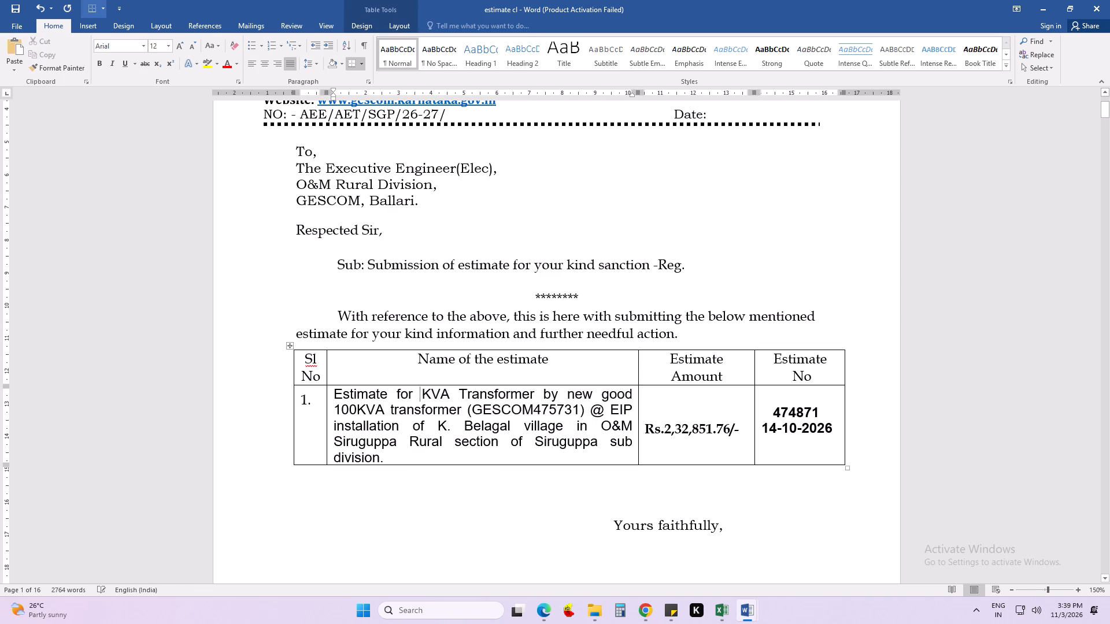
key(Delete)
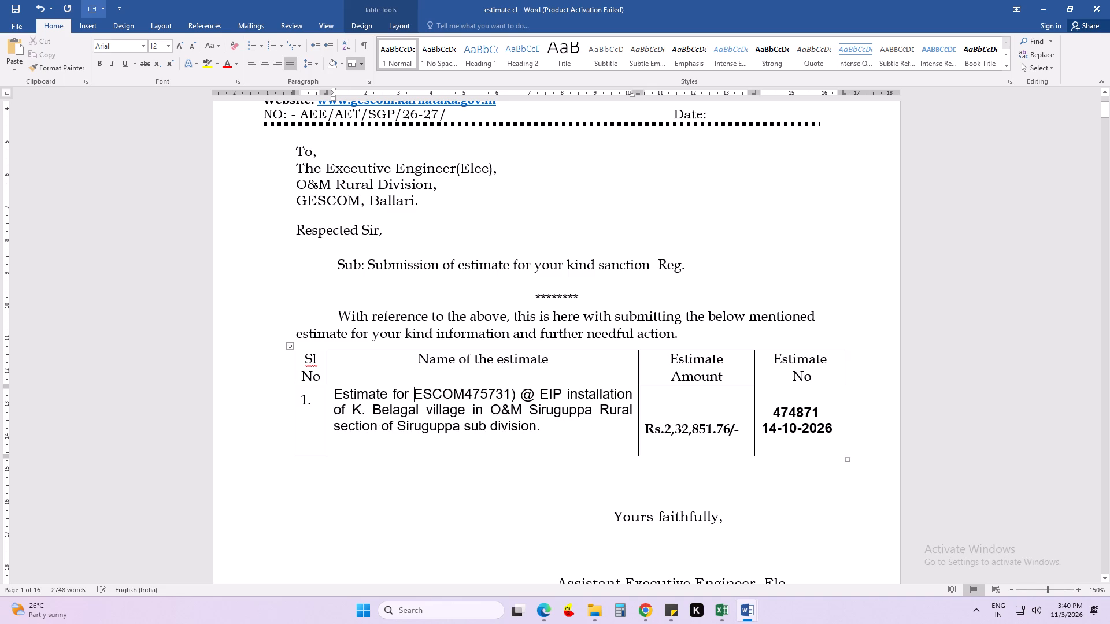
key(Delete)
key(Delete)
key(Delete)
key(Delete)
key(Delete)
key(Delete)
key(Delete)
key(Delete)
key(Delete)
key(Delete)
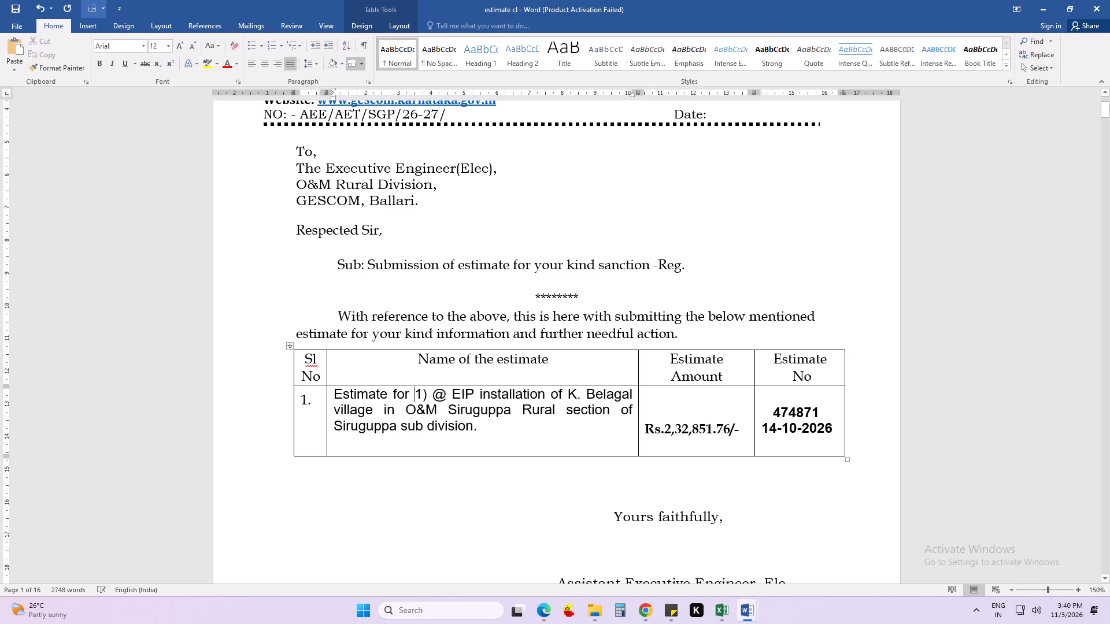
key(Delete)
key(Delete)
key(Delete)
key(Delete)
key(Delete)
key(Delete)
key(Delete)
key(Delete)
key(Delete)
key(Delete)
key(Delete)
key(Delete)
key(Delete)
key(Delete)
key(Delete)
key(Delete)
key(Delete)
key(Delete)
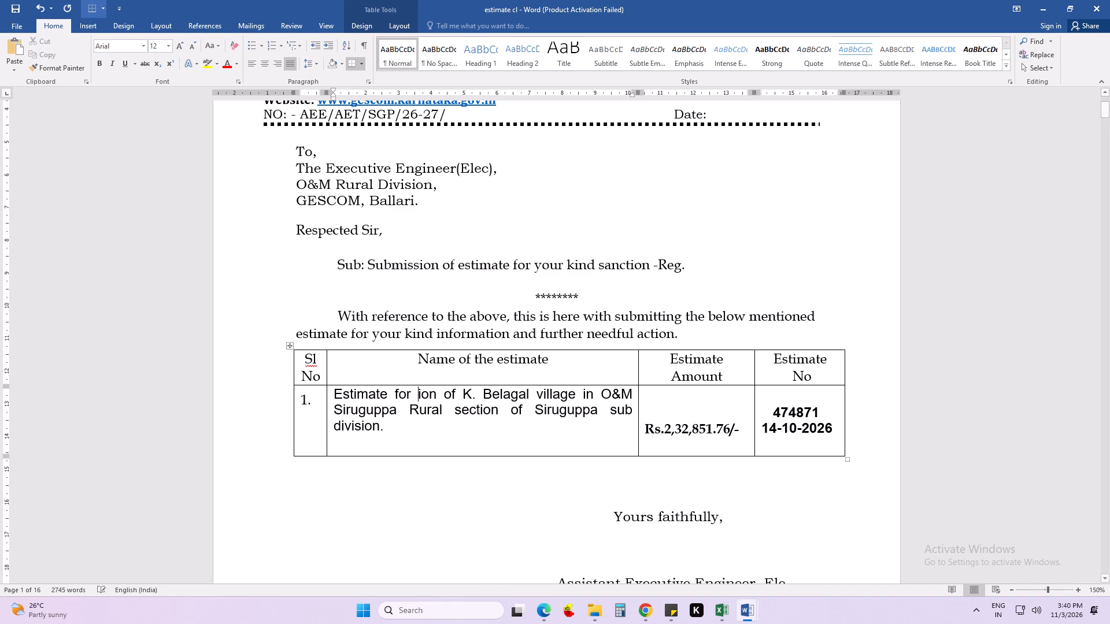
key(Delete)
key(Delete)
key(Delete)
key(Delete)
key(Delete)
key(Delete)
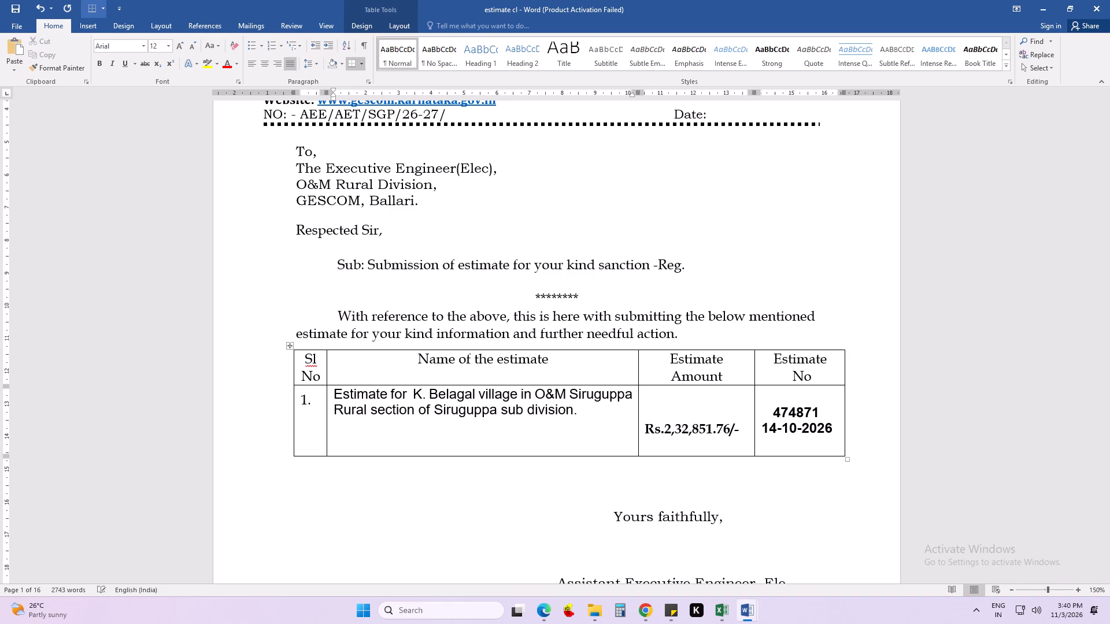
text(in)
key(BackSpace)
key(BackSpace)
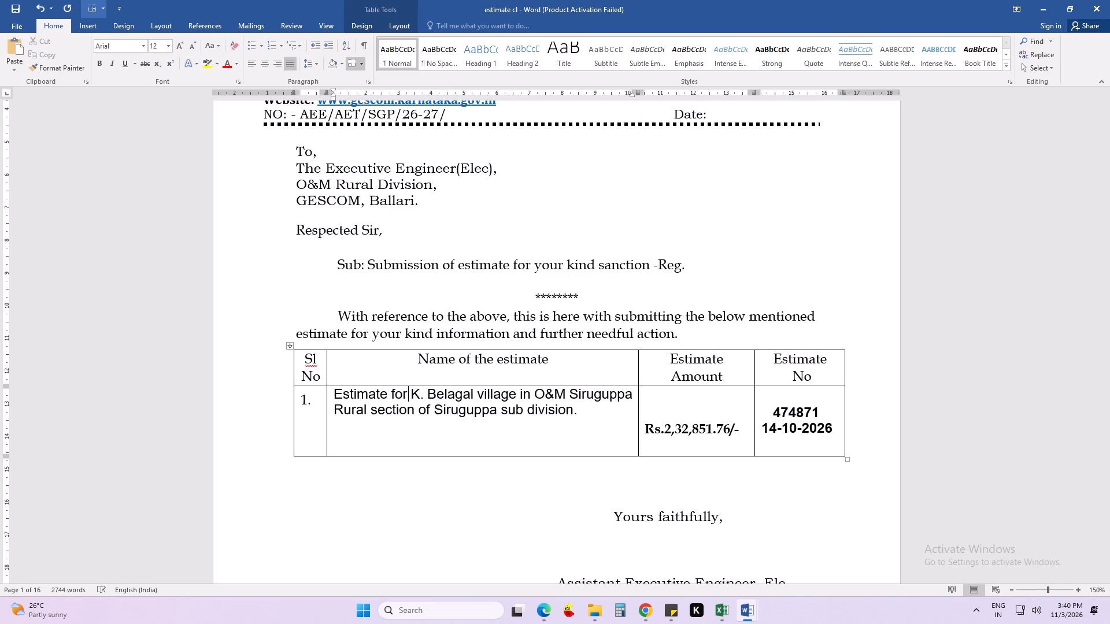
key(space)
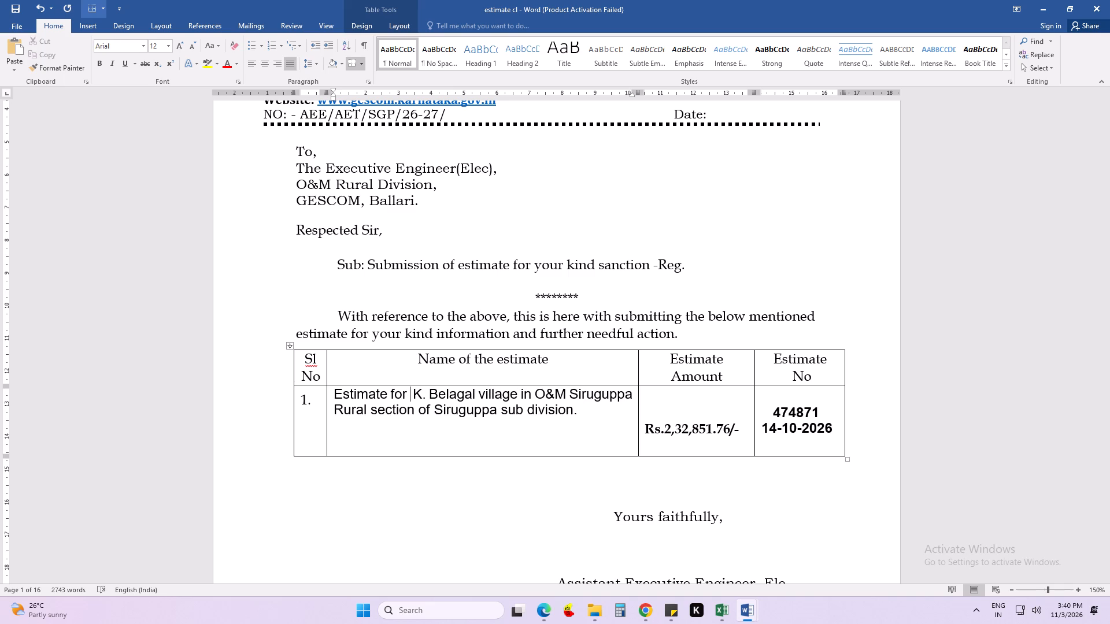
Insert "shifting of existing 100KVA transformer center" after "Estimate for" in the first letter's estimate name.
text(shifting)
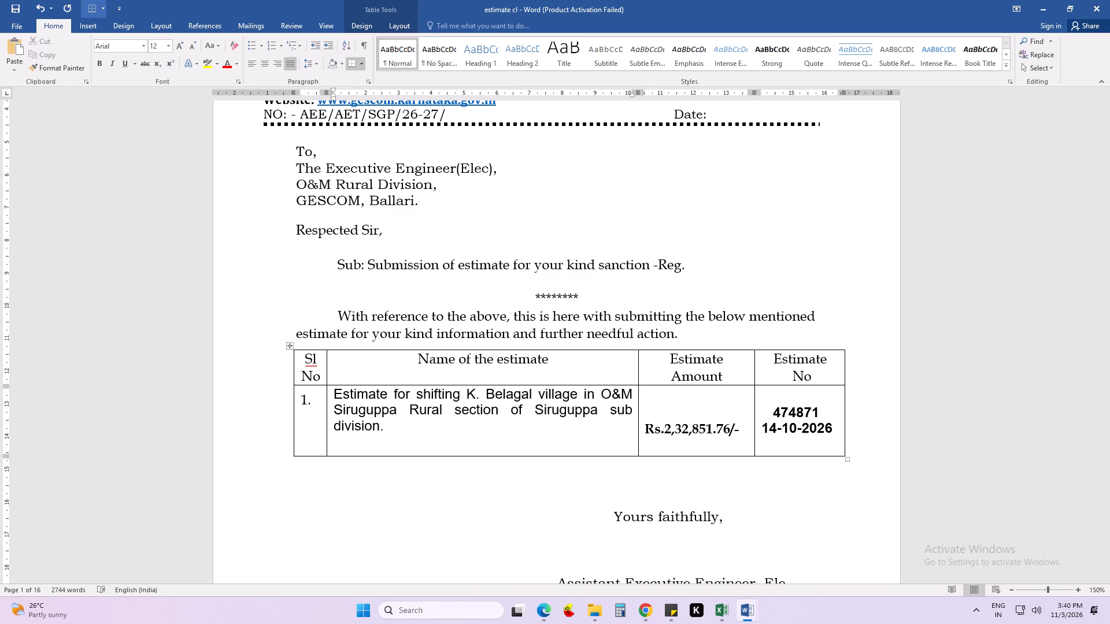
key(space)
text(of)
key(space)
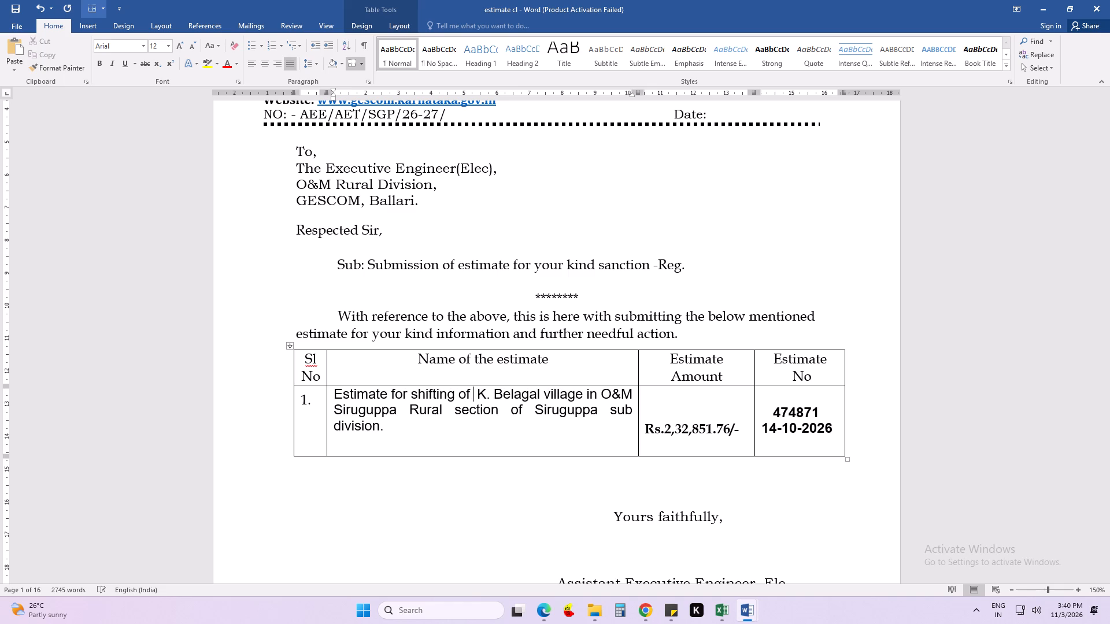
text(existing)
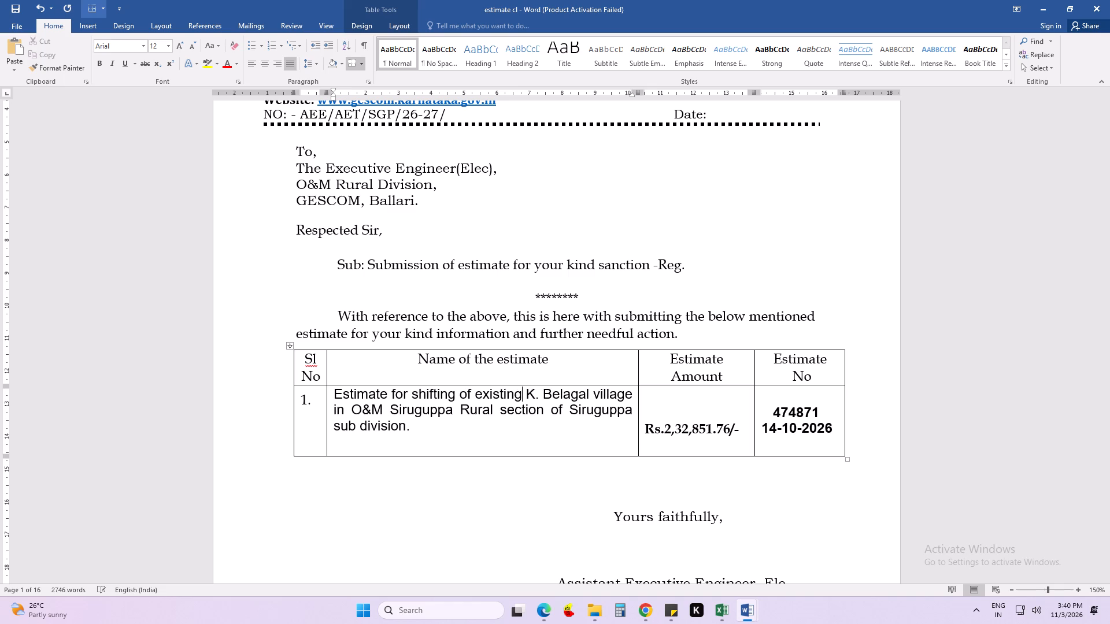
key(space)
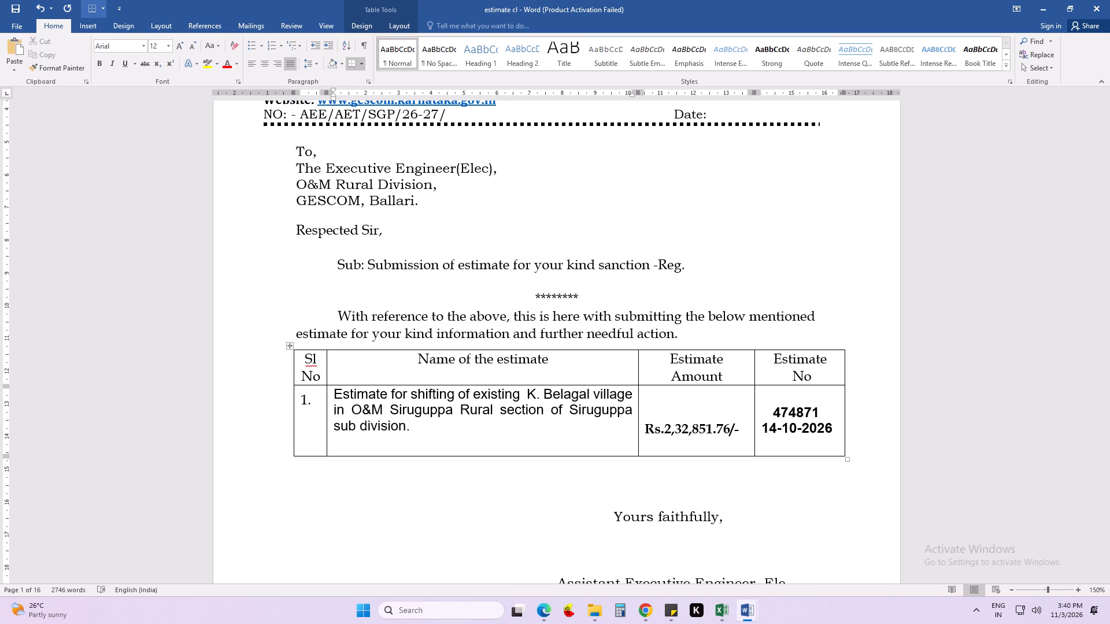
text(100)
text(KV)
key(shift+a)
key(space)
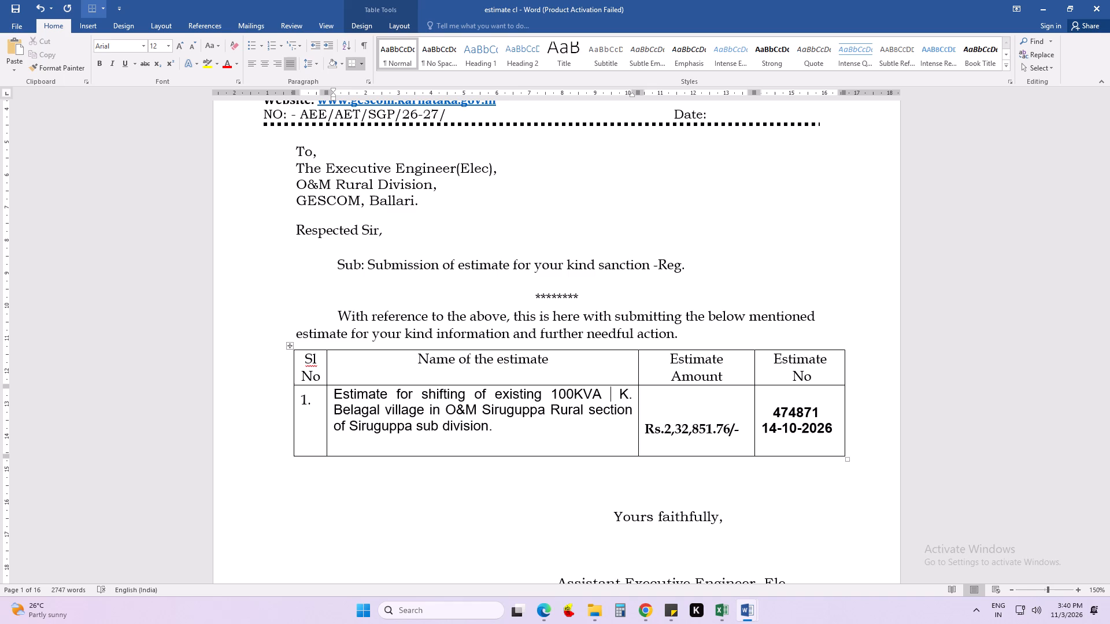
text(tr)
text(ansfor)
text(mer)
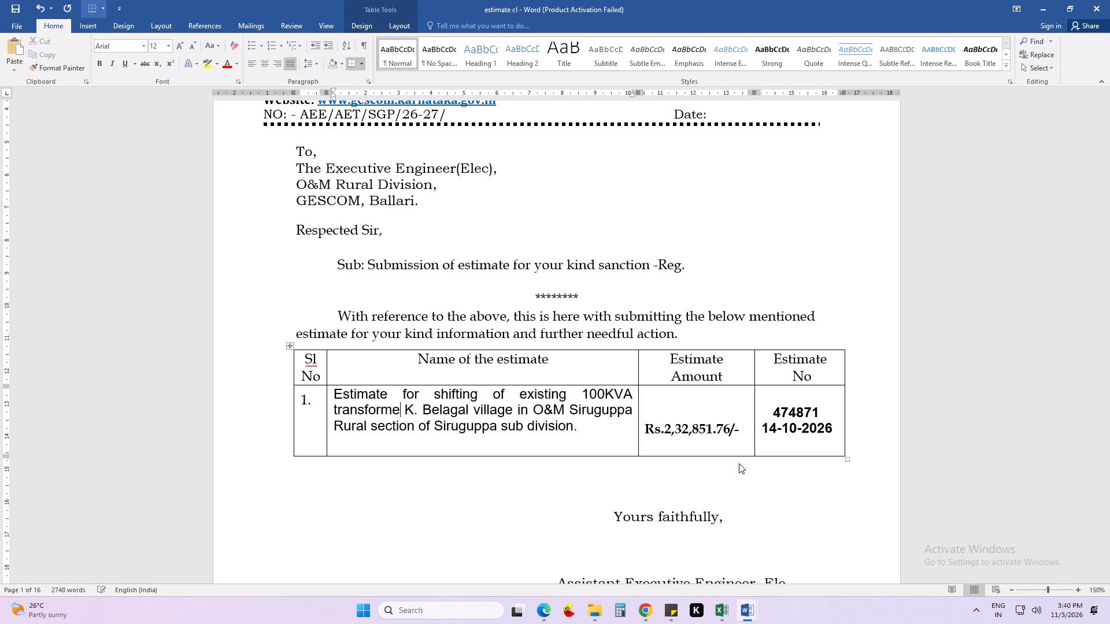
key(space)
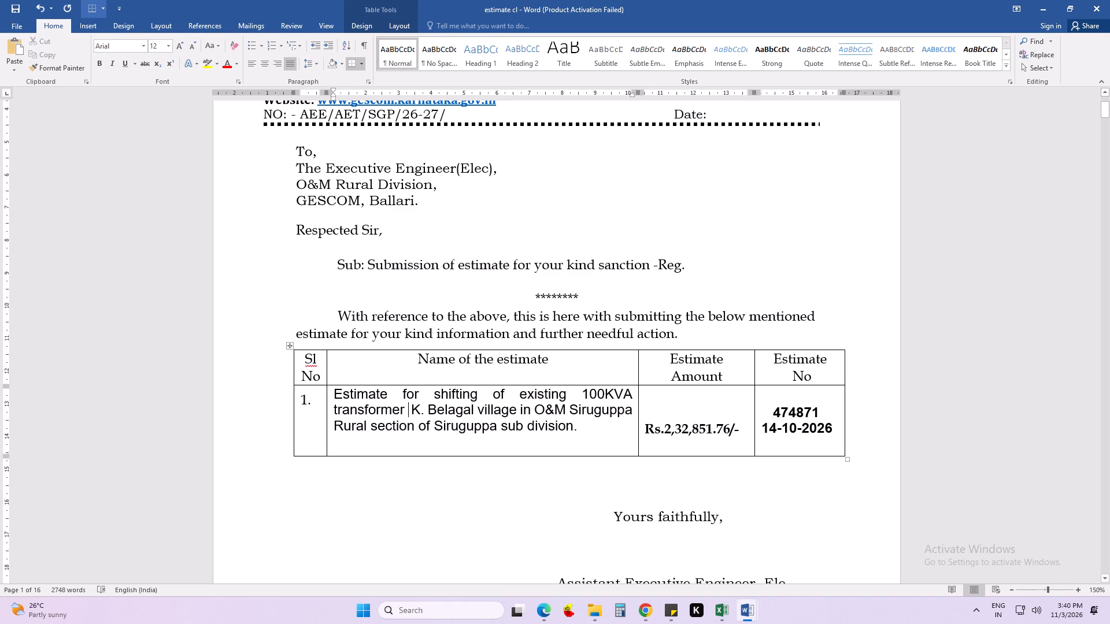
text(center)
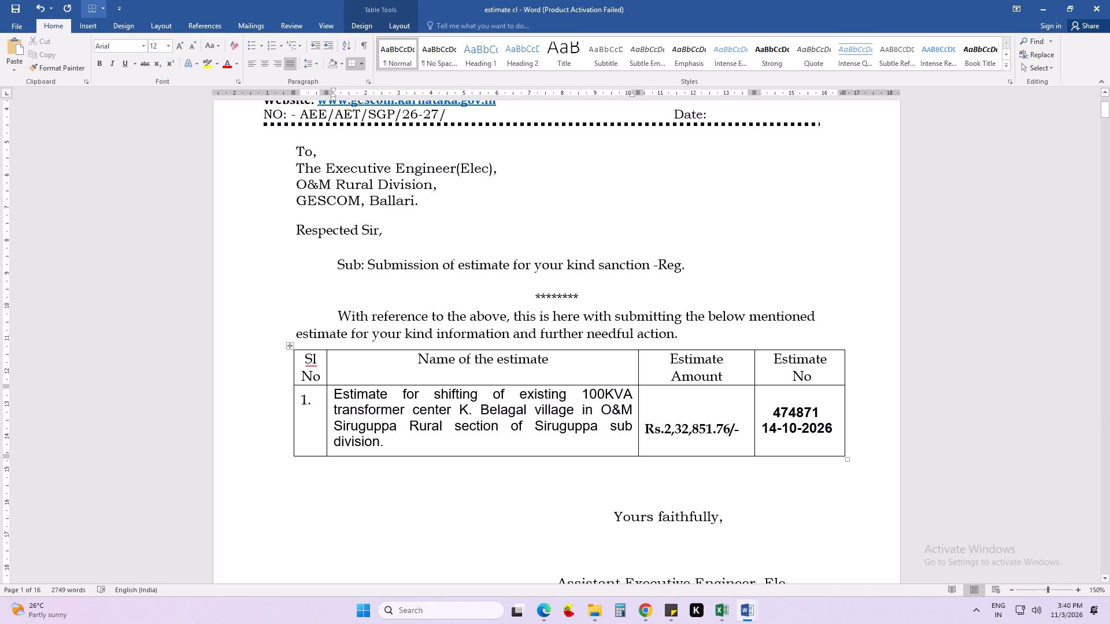
Add the location "(Badiger thota)" in brackets directly after "transformer center" in the estimate name.
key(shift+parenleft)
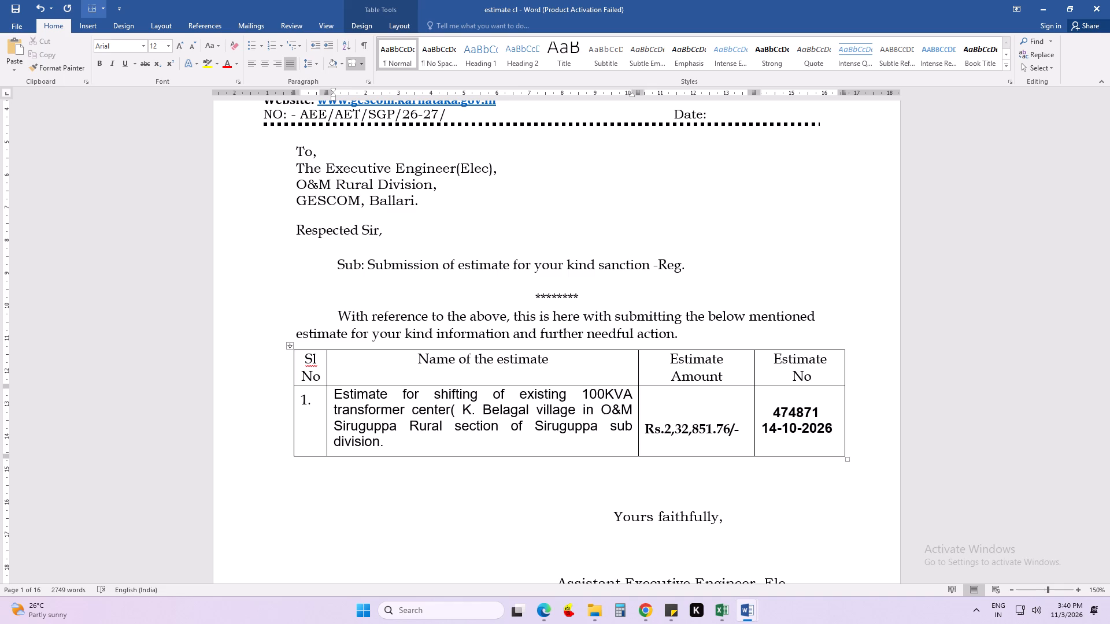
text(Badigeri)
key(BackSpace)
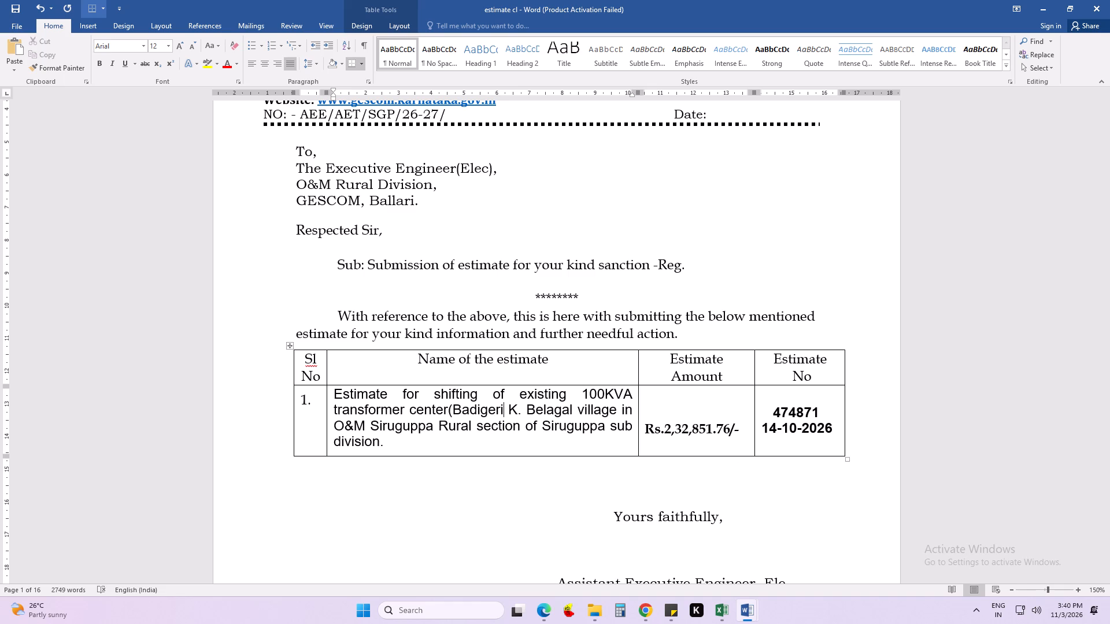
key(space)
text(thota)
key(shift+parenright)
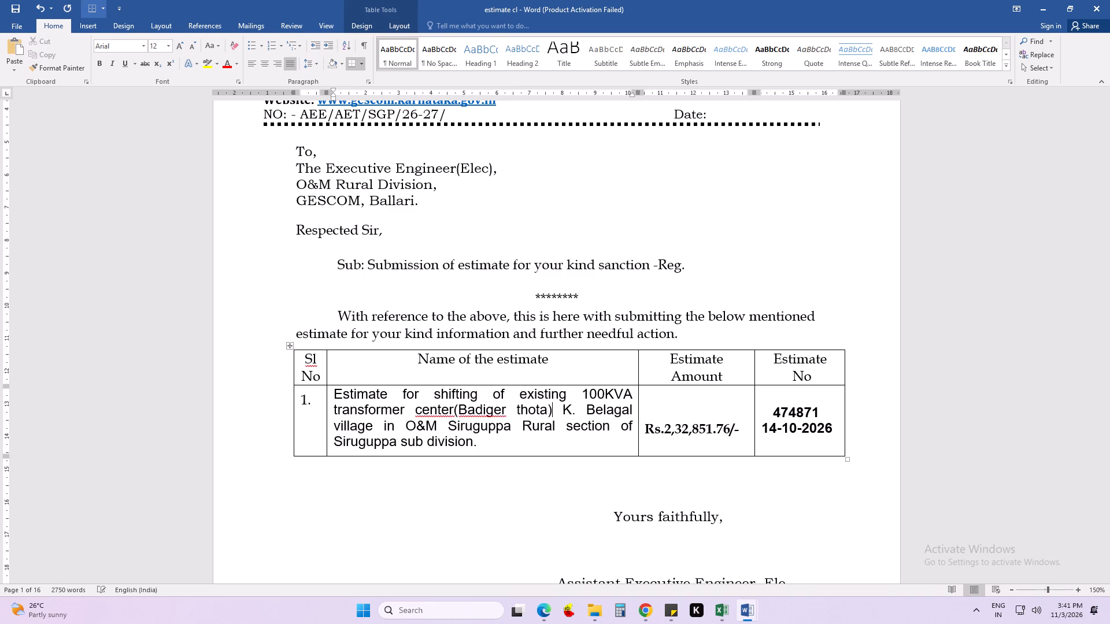
Continue the estimate name with "to another suitable place" after the bracketed location.
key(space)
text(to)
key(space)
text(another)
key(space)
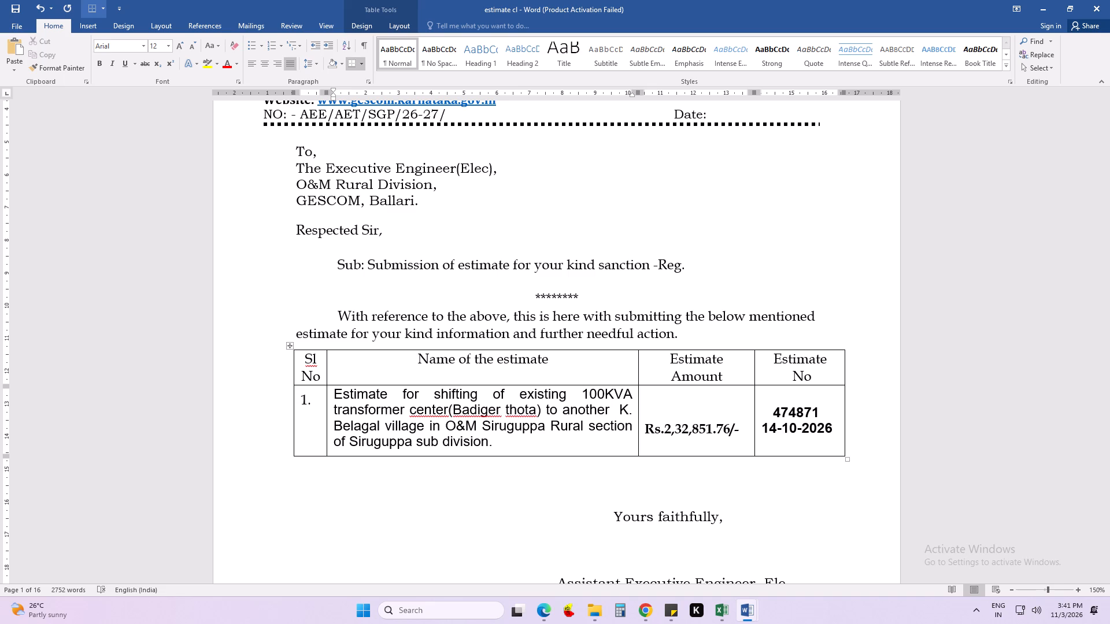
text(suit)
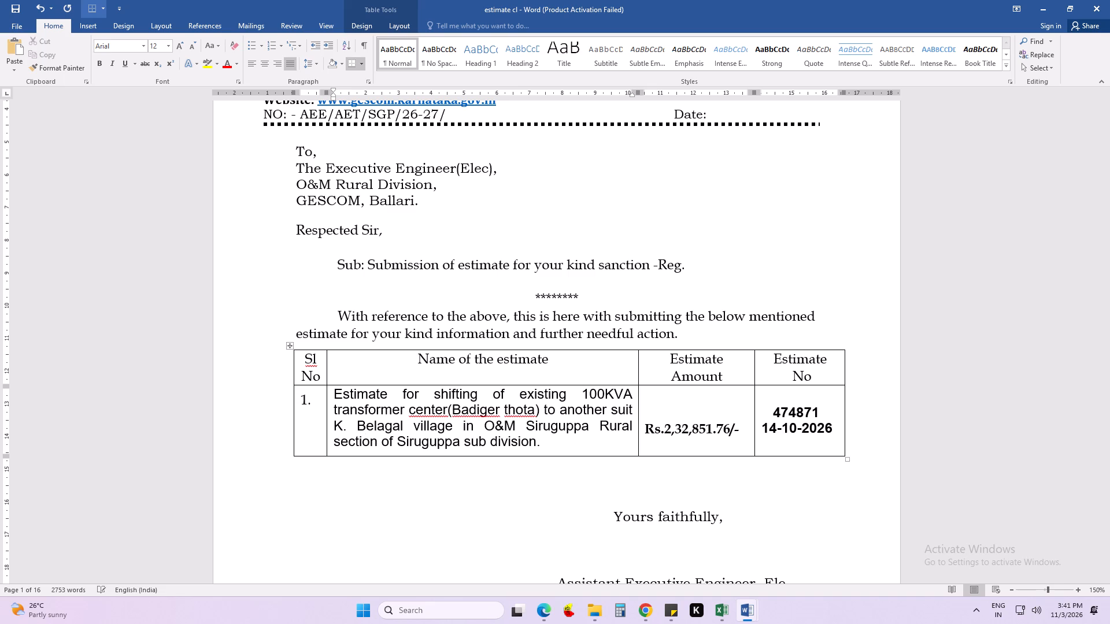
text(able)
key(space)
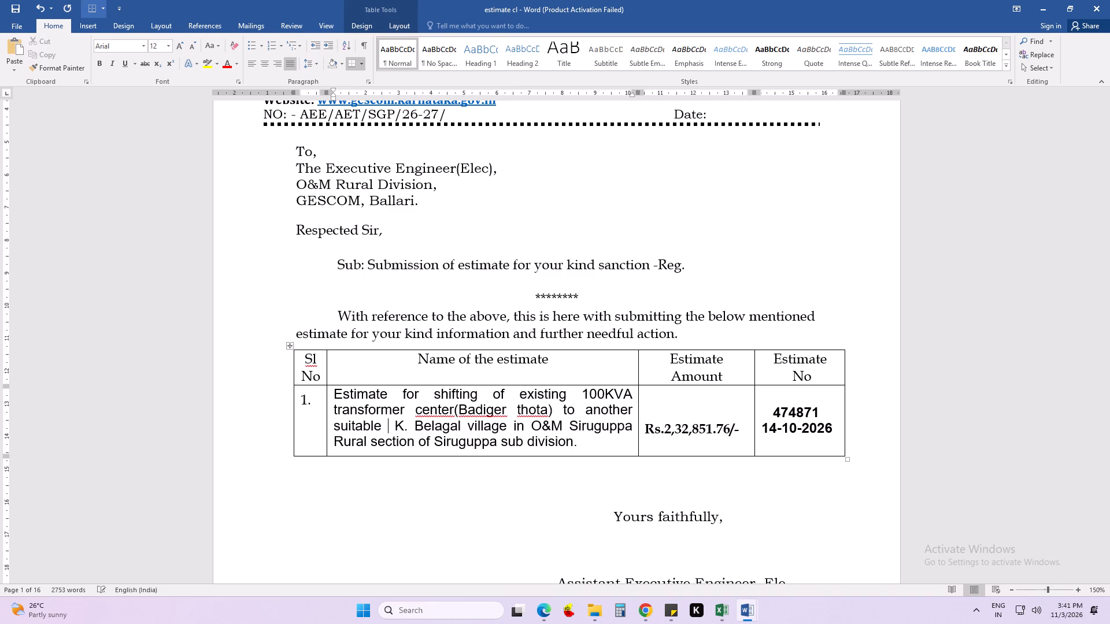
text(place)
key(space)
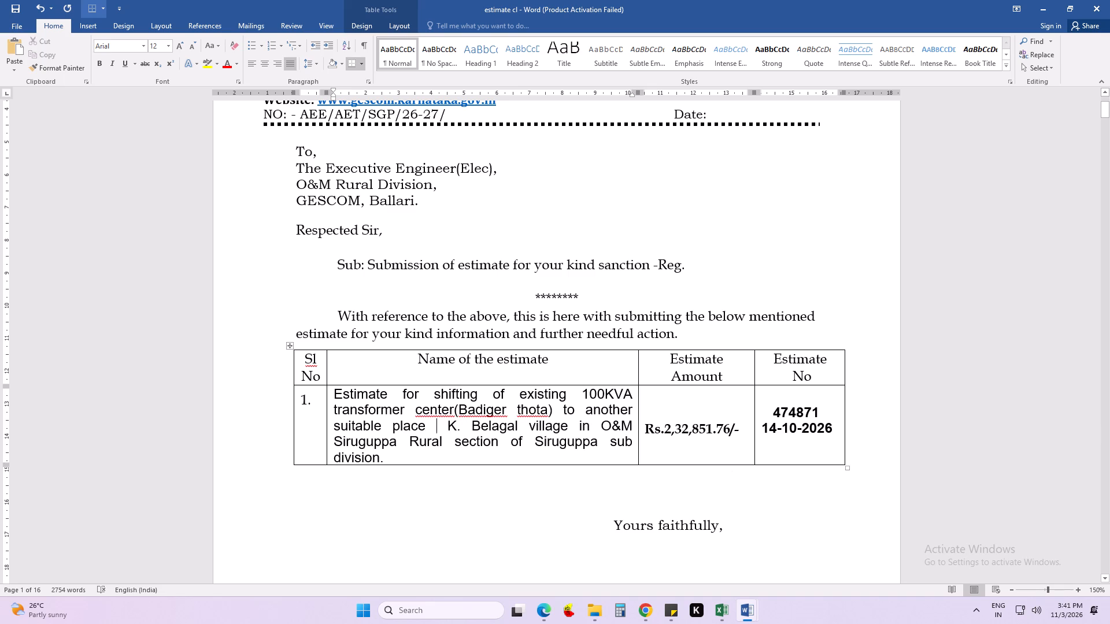
Add the reason "due to hazardous location" after "suitable place" in the estimate name.
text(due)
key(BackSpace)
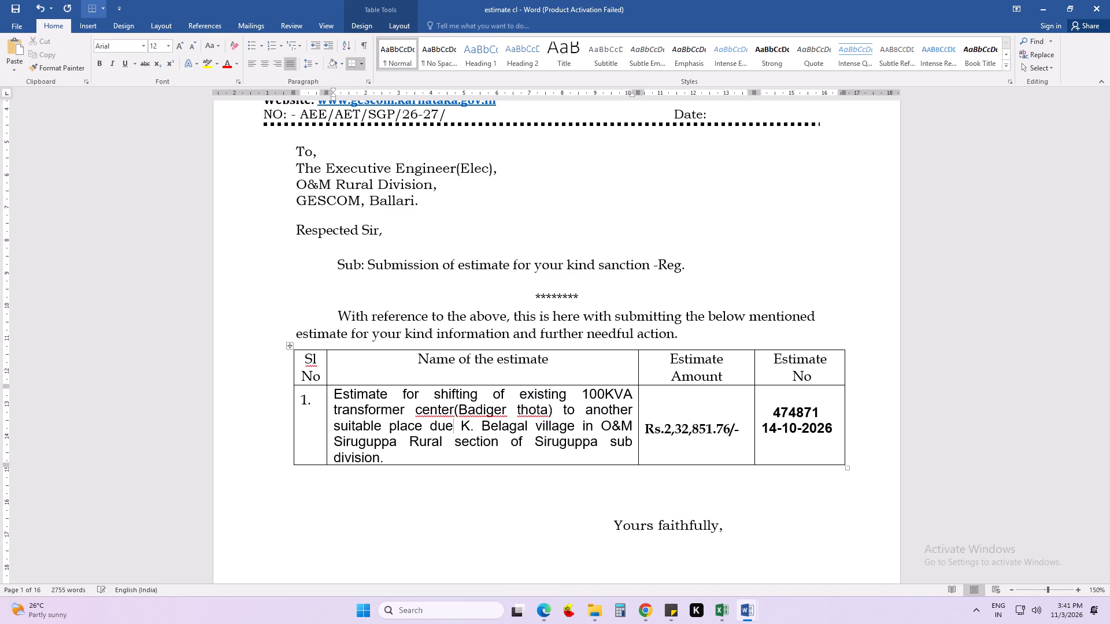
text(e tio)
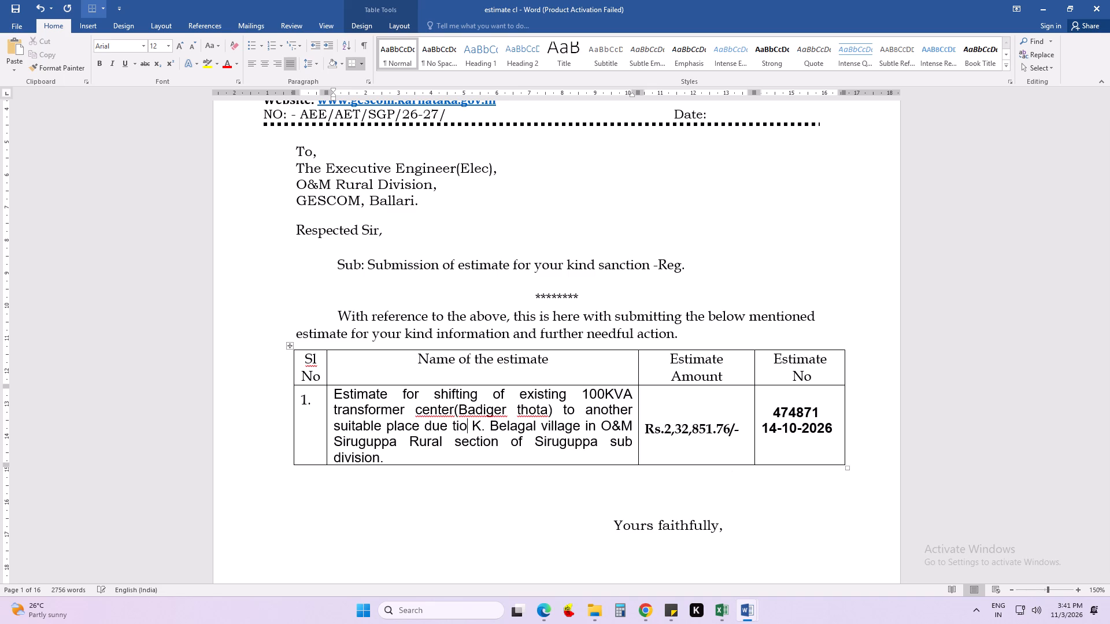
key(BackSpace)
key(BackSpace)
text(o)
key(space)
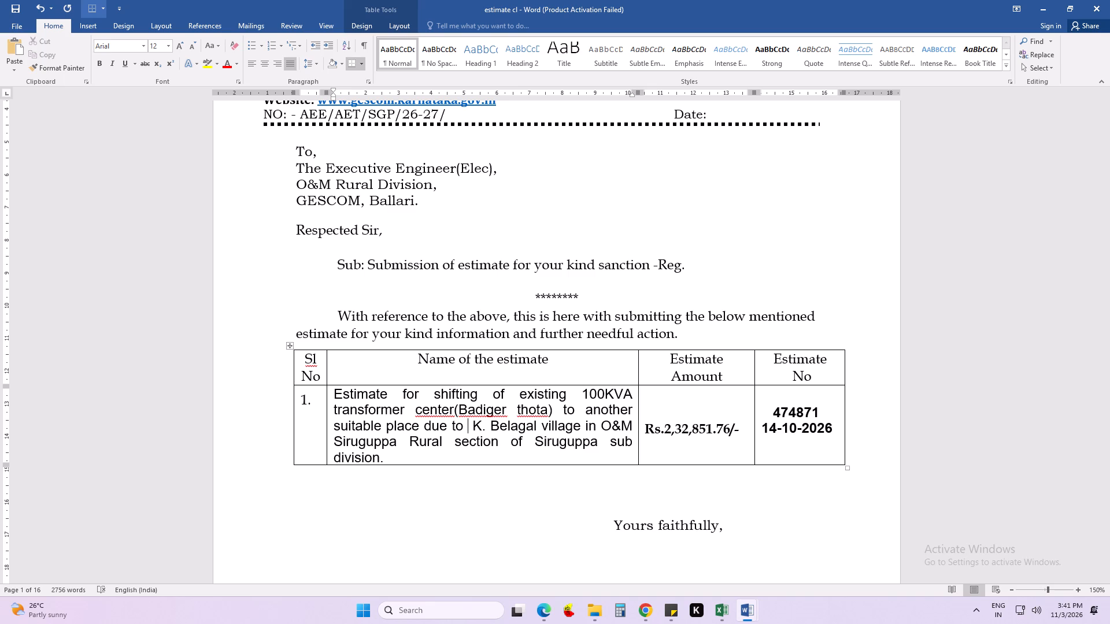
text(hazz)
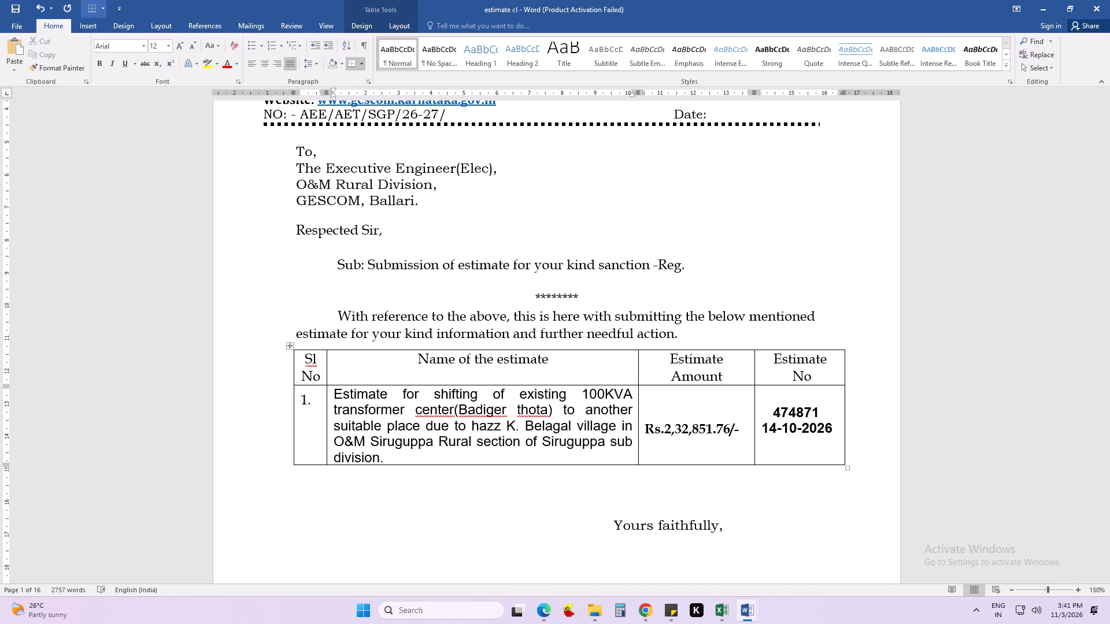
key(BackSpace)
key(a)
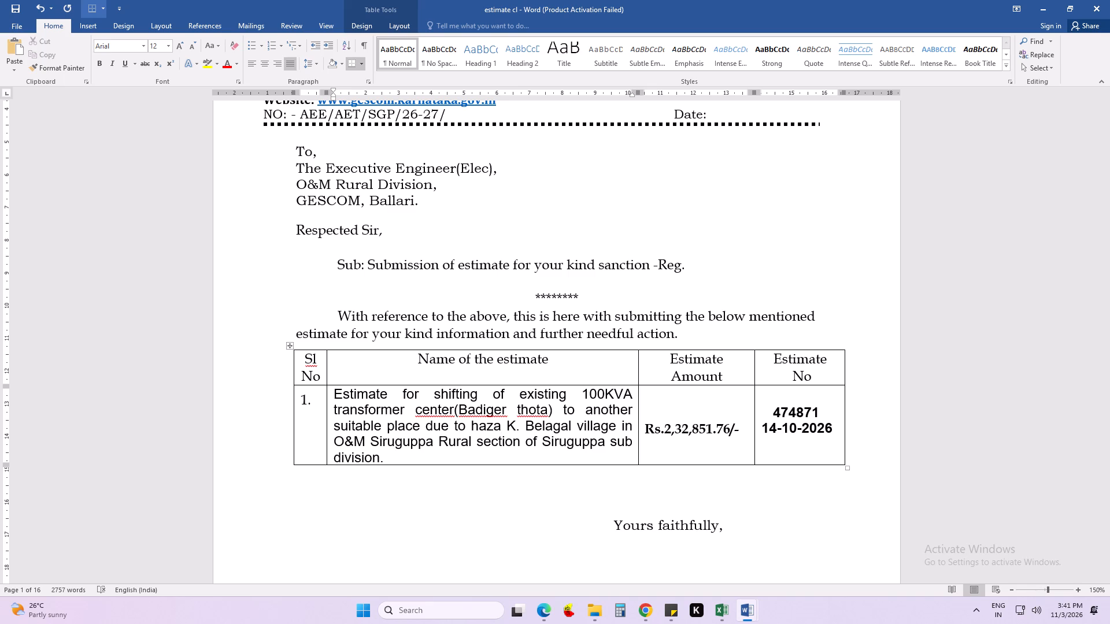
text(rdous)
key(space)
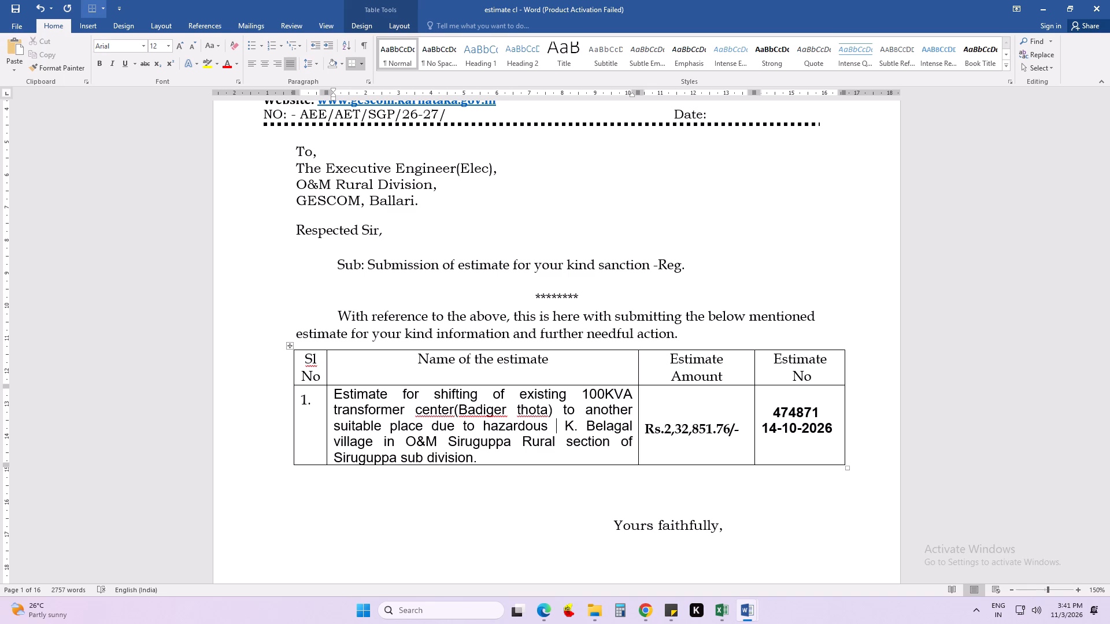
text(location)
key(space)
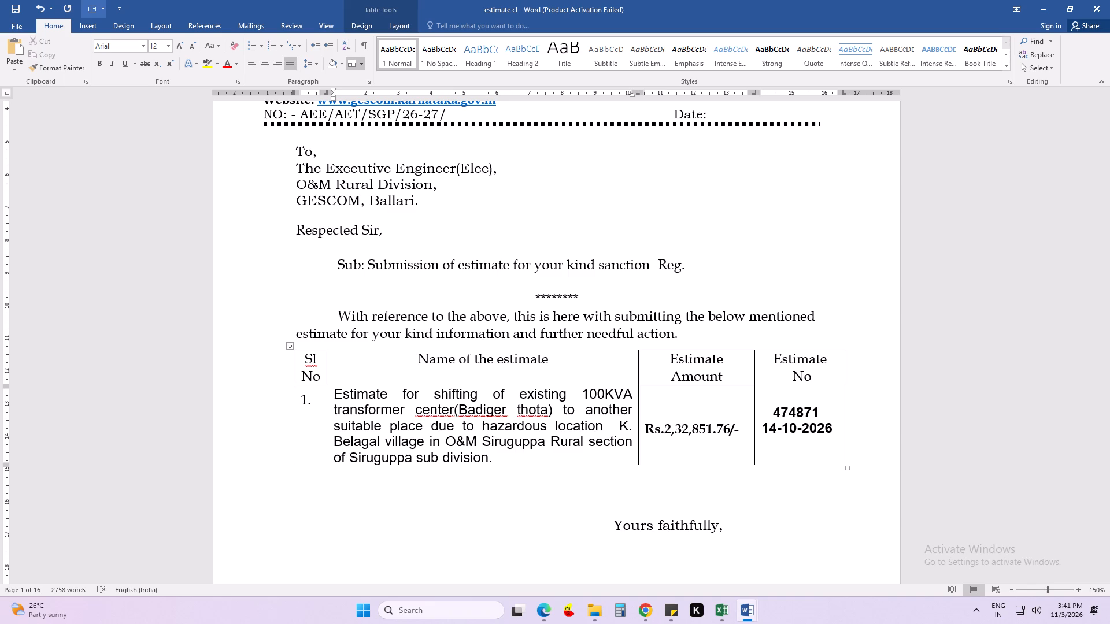
Replace the village name before "village" with "at Karur" in the estimate name and save the document.
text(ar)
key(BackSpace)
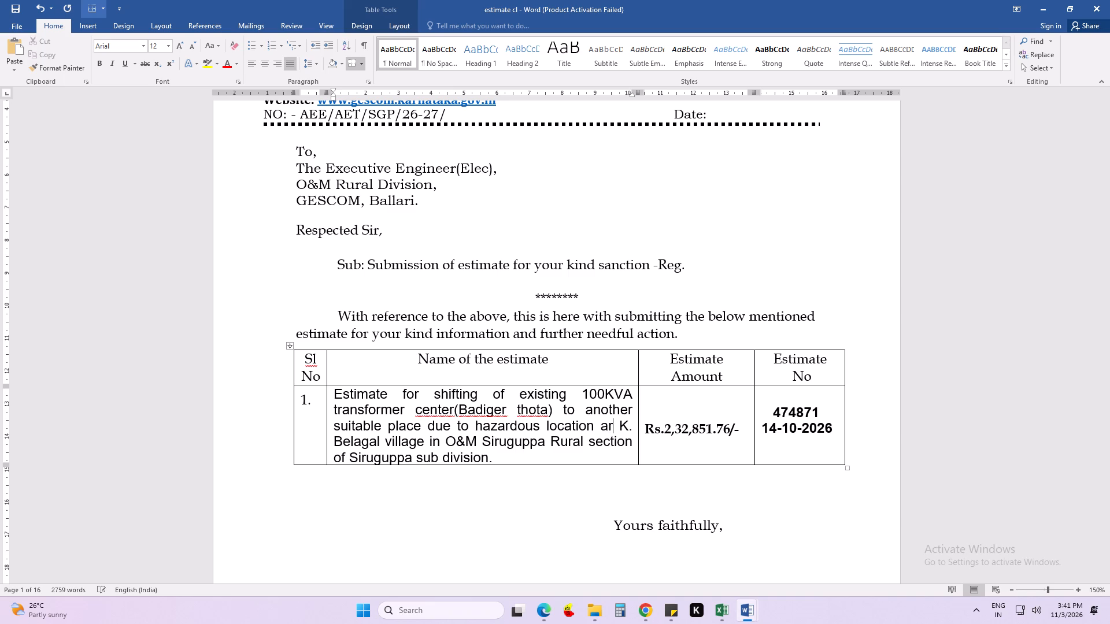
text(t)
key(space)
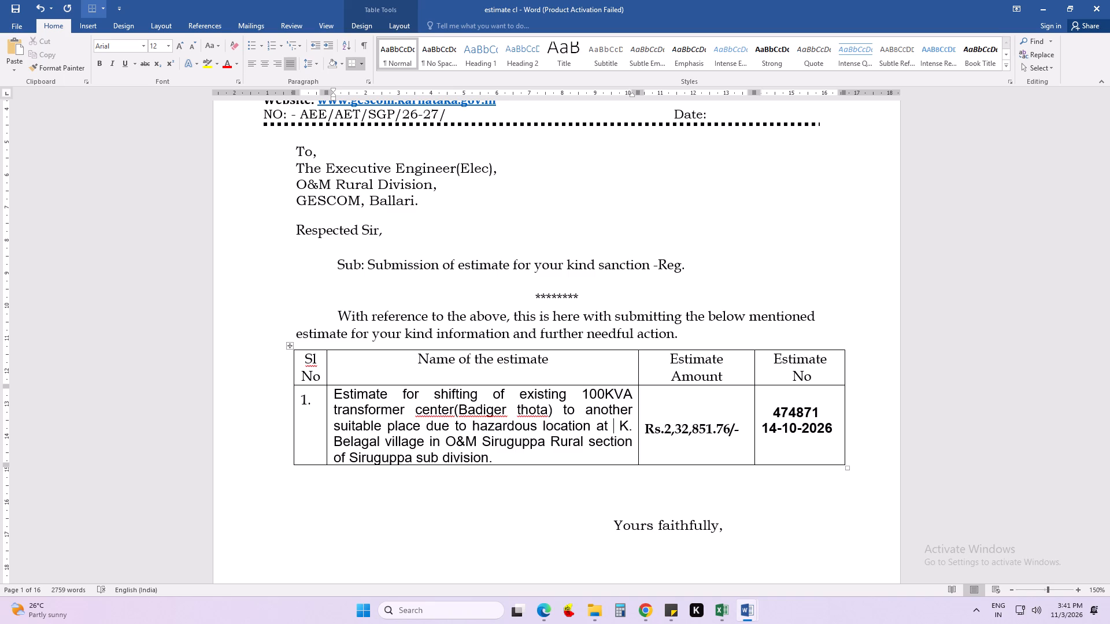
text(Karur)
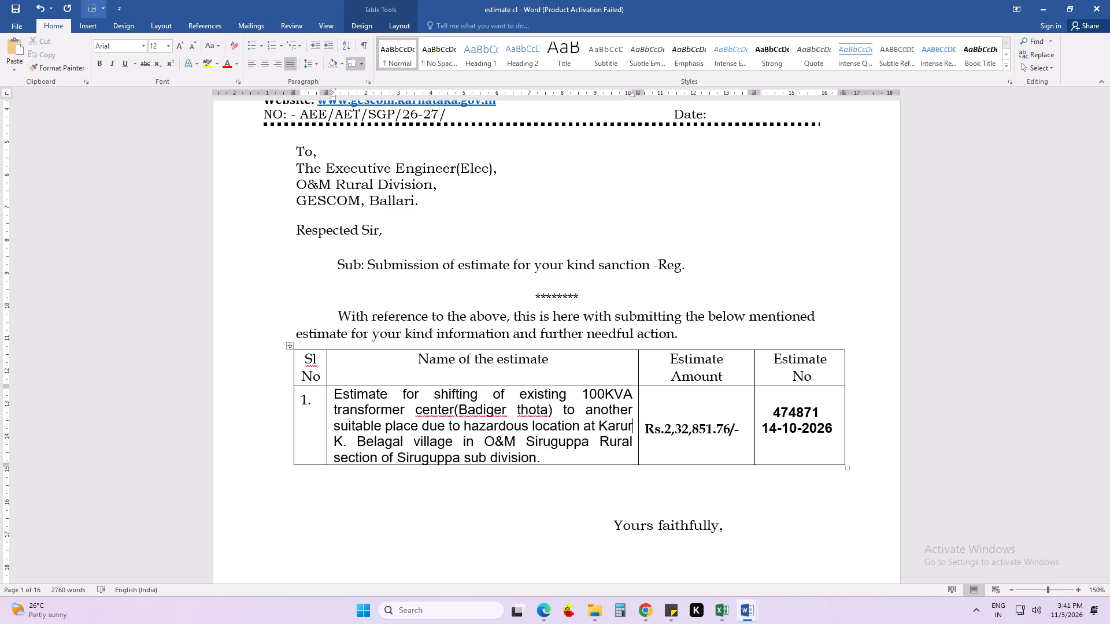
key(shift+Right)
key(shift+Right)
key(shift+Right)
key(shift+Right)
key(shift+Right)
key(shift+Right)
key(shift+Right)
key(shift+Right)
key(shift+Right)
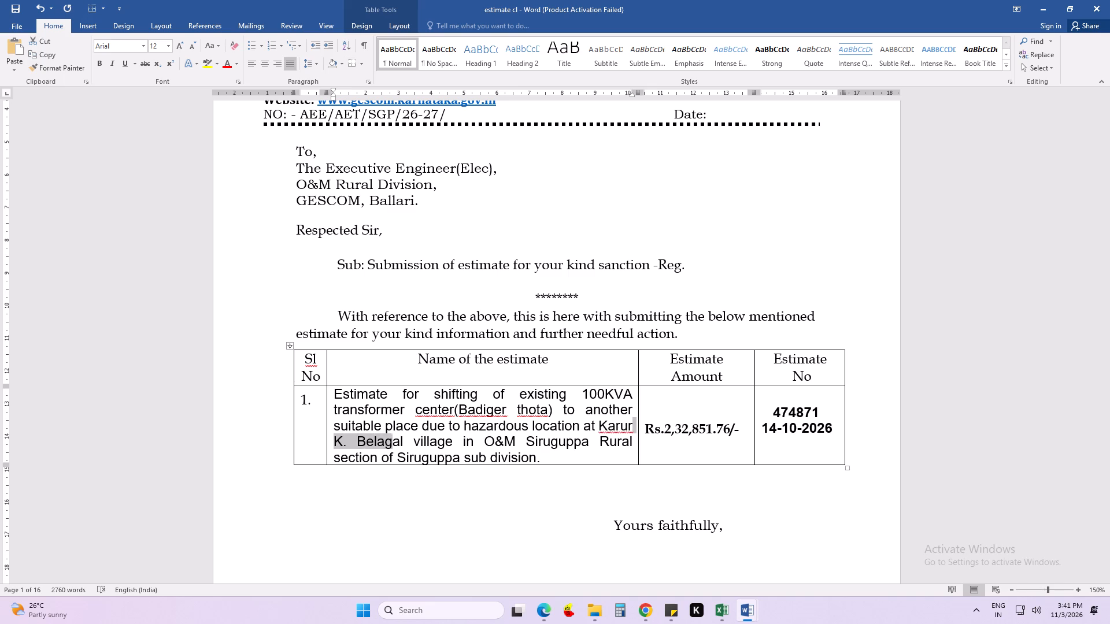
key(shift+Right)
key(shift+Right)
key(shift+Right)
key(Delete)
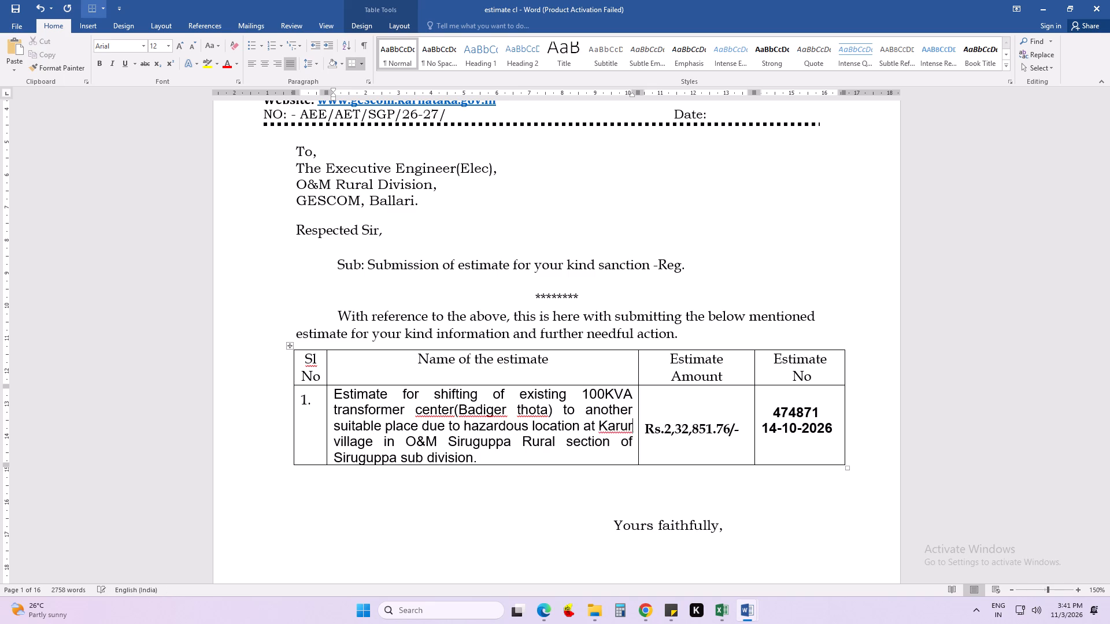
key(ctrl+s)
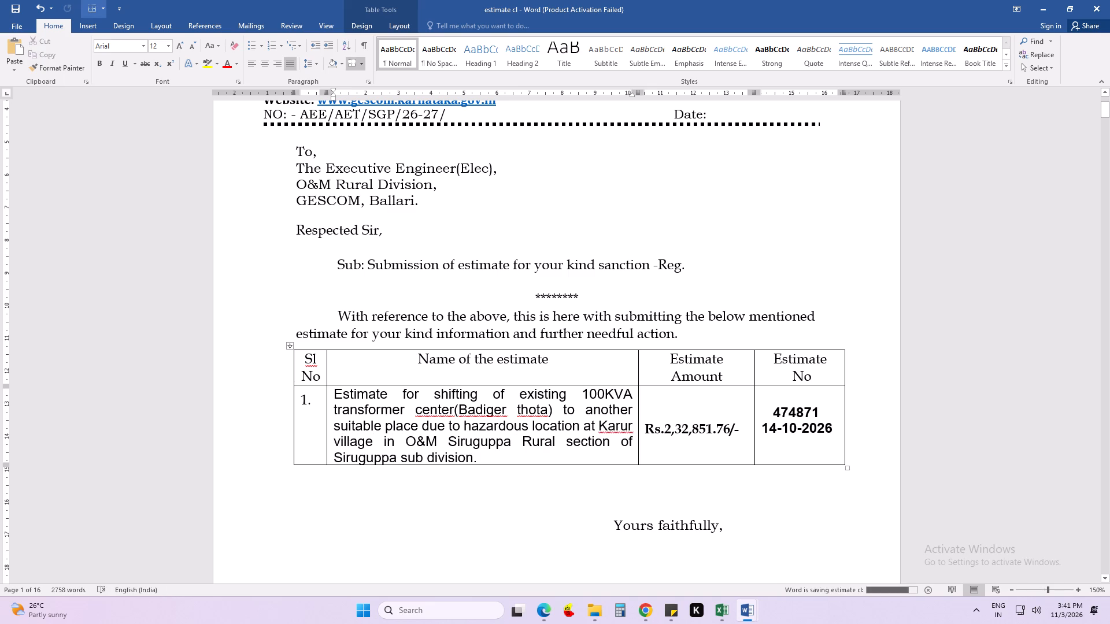
Change the O&M section name in the estimate name to "Sirigeri cross" and save the document.
click(526, 443)
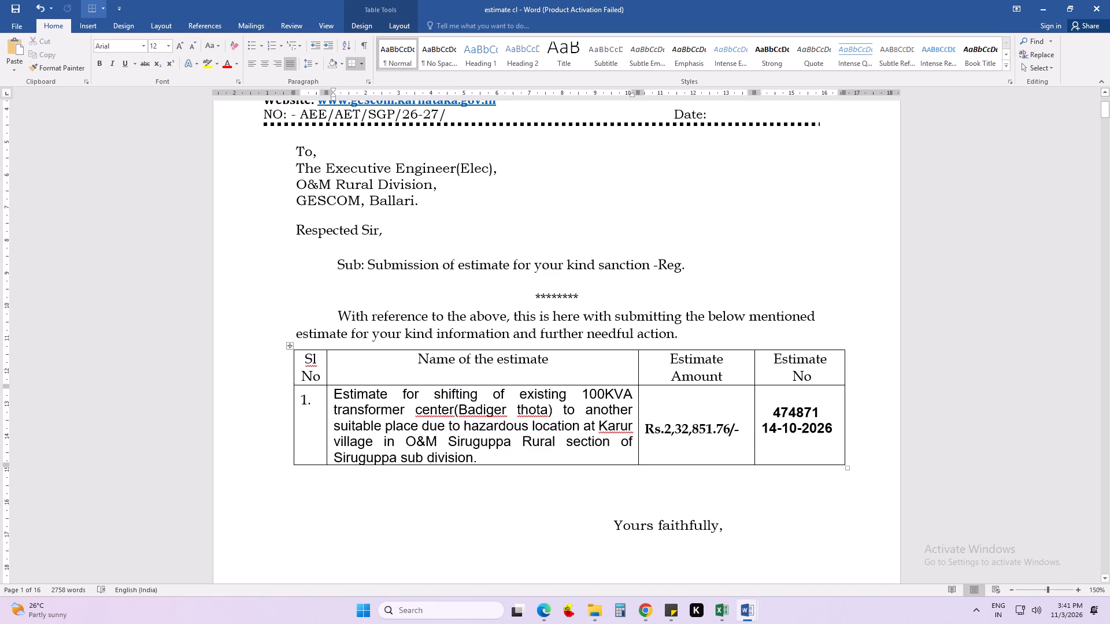
key(Left)
key(Left)
key(Left)
key(Left)
key(Right)
key(Right)
key(Right)
key(Right)
key(Right)
key(Right)
key(Right)
key(Right)
key(Right)
key(BackSpace)
key(BackSpace)
key(BackSpace)
key(BackSpace)
key(BackSpace)
key(BackSpace)
key(BackSpace)
key(BackSpace)
key(BackSpace)
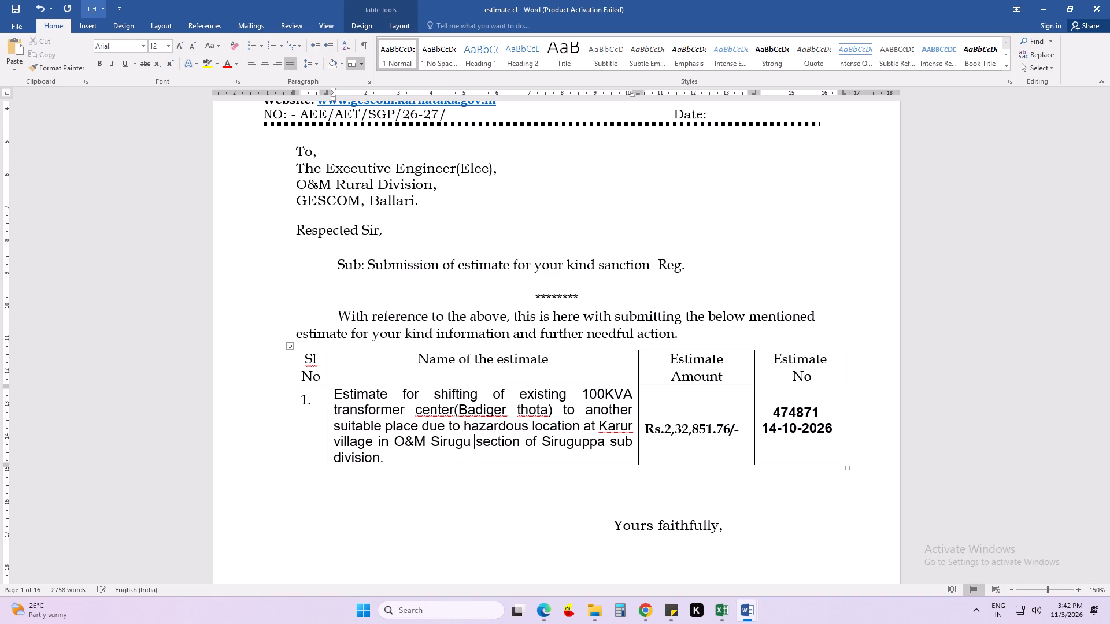
key(BackSpace)
key(BackSpace)
key(BackSpace)
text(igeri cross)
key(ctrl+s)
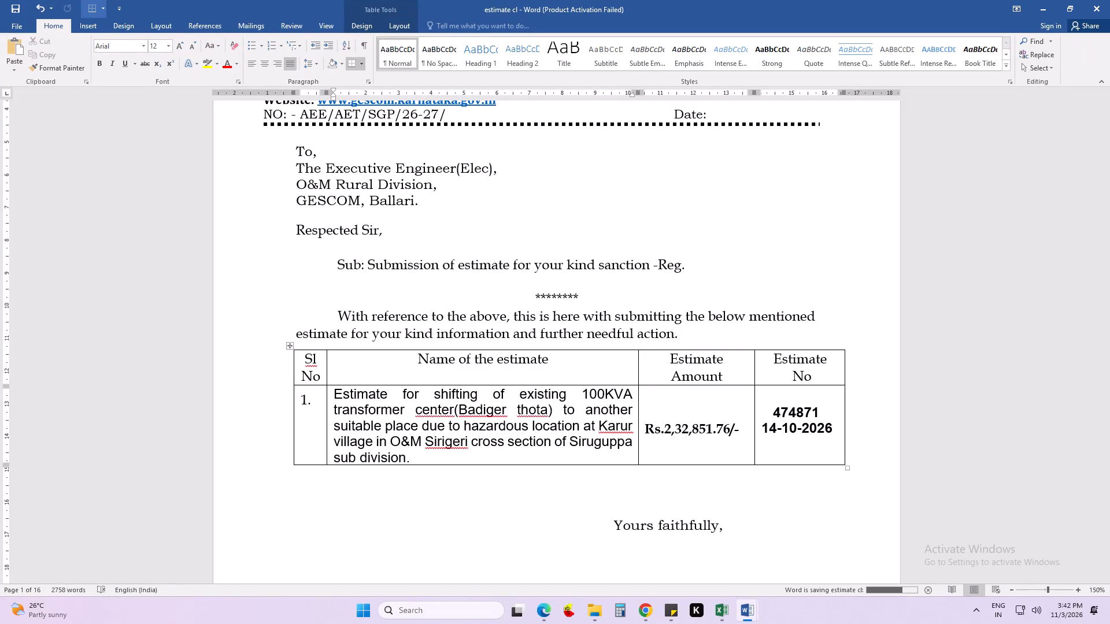
Replace the estimate amount in the table with Rs.2,40,061.42/- and save the document.
click(729, 429)
key(BackSpace)
key(BackSpace)
key(BackSpace)
key(BackSpace)
key(BackSpace)
key(BackSpace)
key(BackSpace)
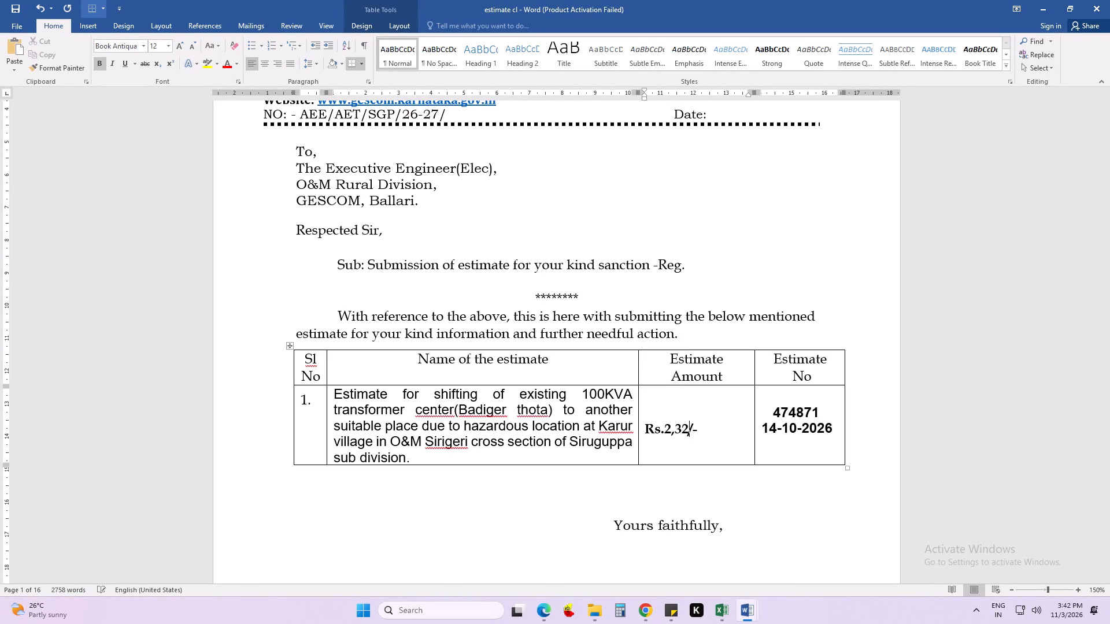
key(BackSpace)
key(BackSpace)
key(BackSpace)
key(BackSpace)
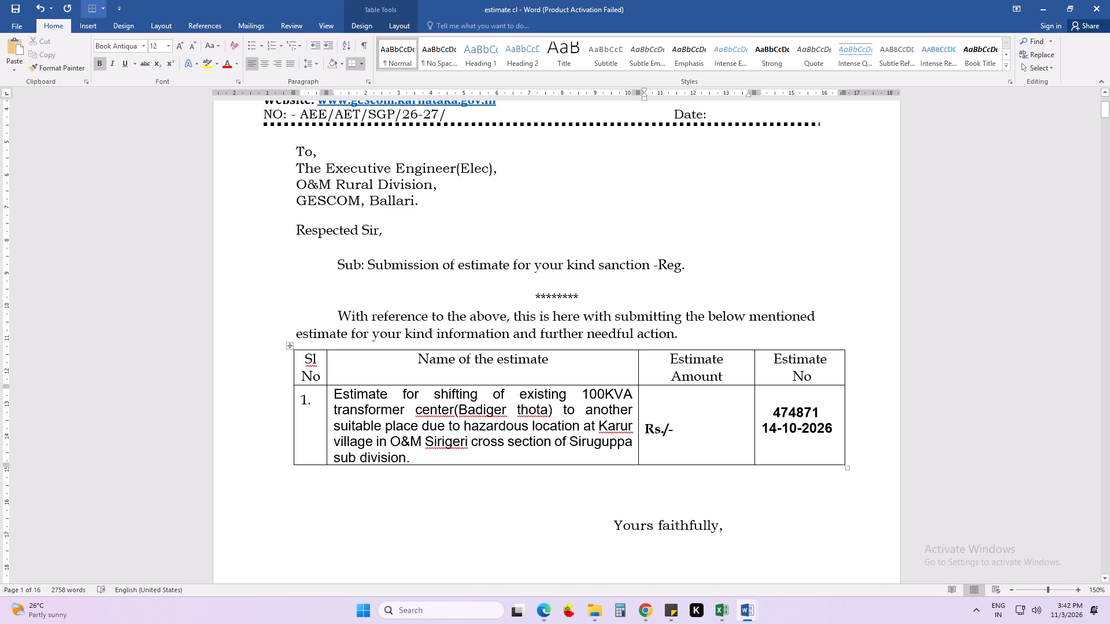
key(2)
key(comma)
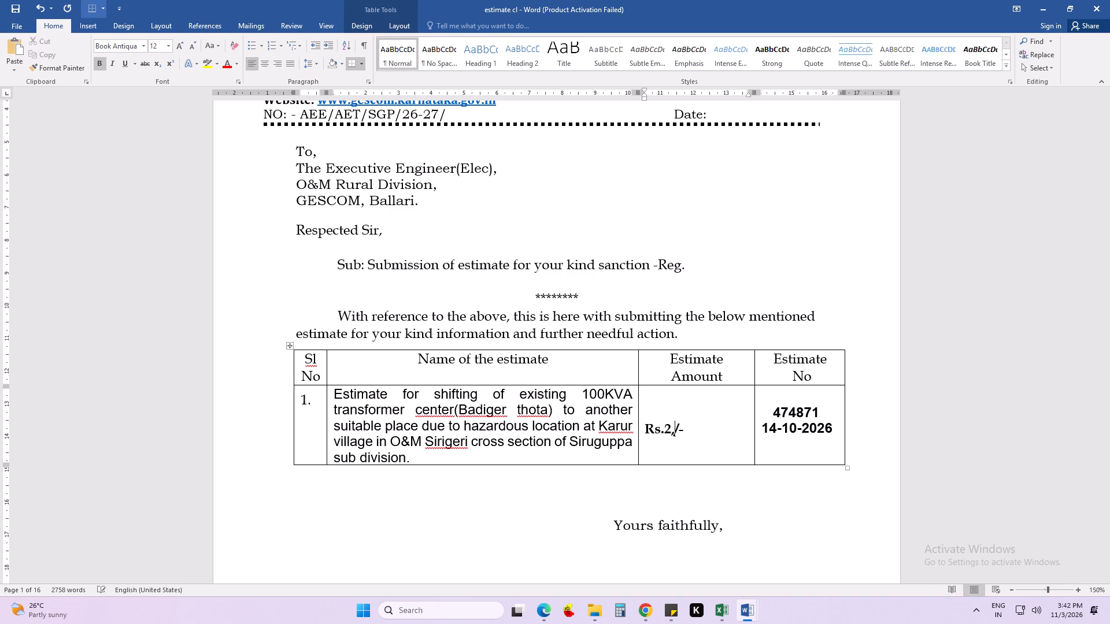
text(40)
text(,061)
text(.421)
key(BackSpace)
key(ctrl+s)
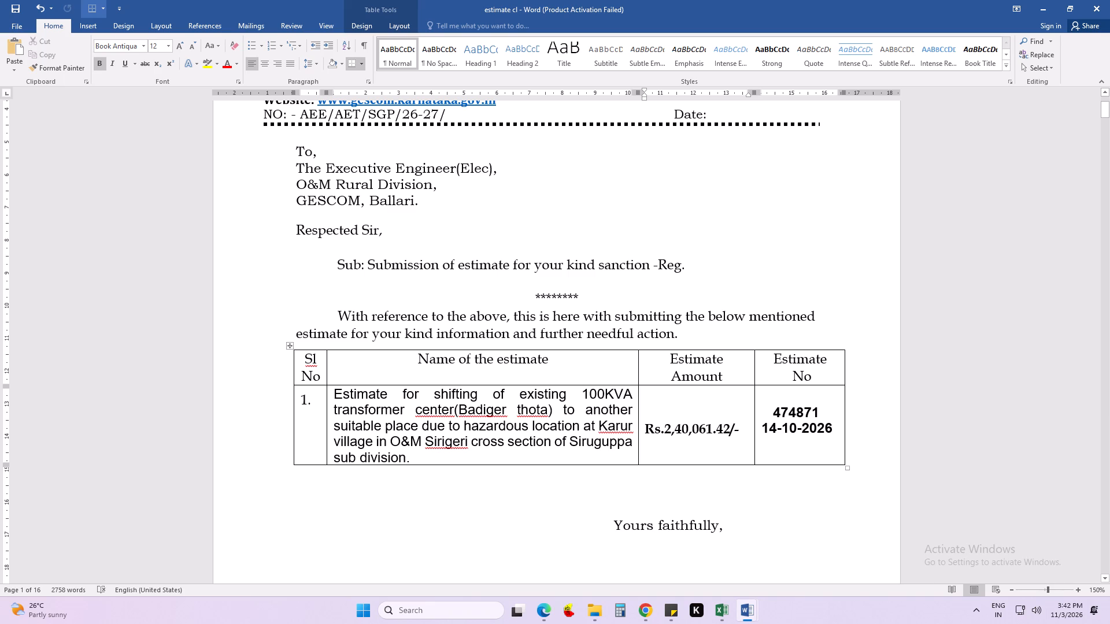
Replace the estimate number in the table's last column with 476469.
click(768, 411)
key(Right)
key(Right)
key(Right)
key(Delete)
key(Delete)
key(Delete)
key(Delete)
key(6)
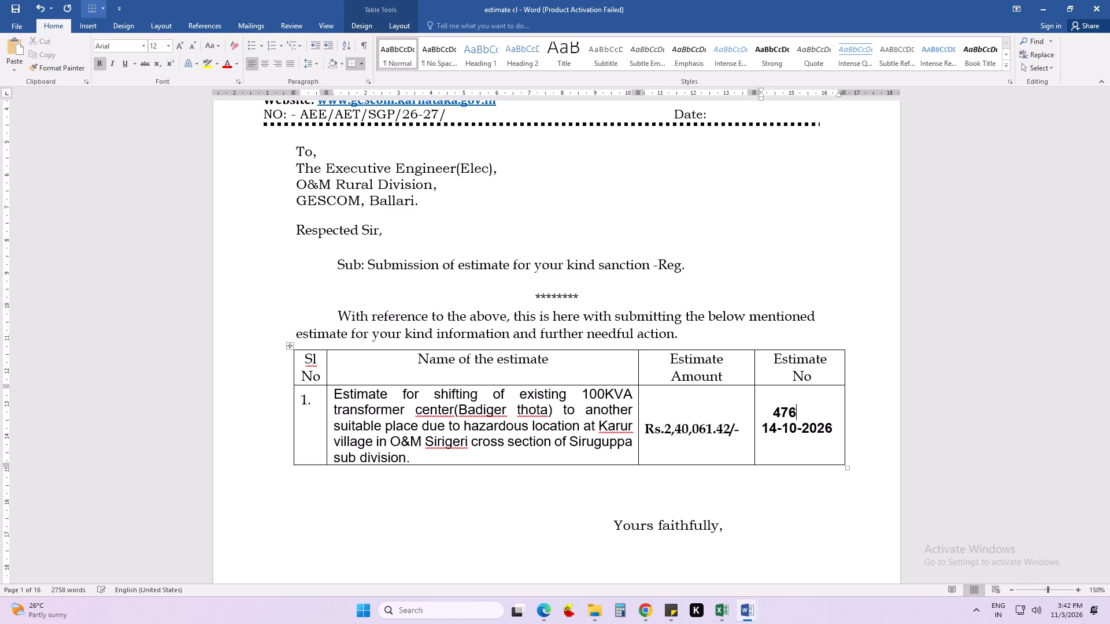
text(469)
Change the date below the estimate number to 02-11-2026 and save the document.
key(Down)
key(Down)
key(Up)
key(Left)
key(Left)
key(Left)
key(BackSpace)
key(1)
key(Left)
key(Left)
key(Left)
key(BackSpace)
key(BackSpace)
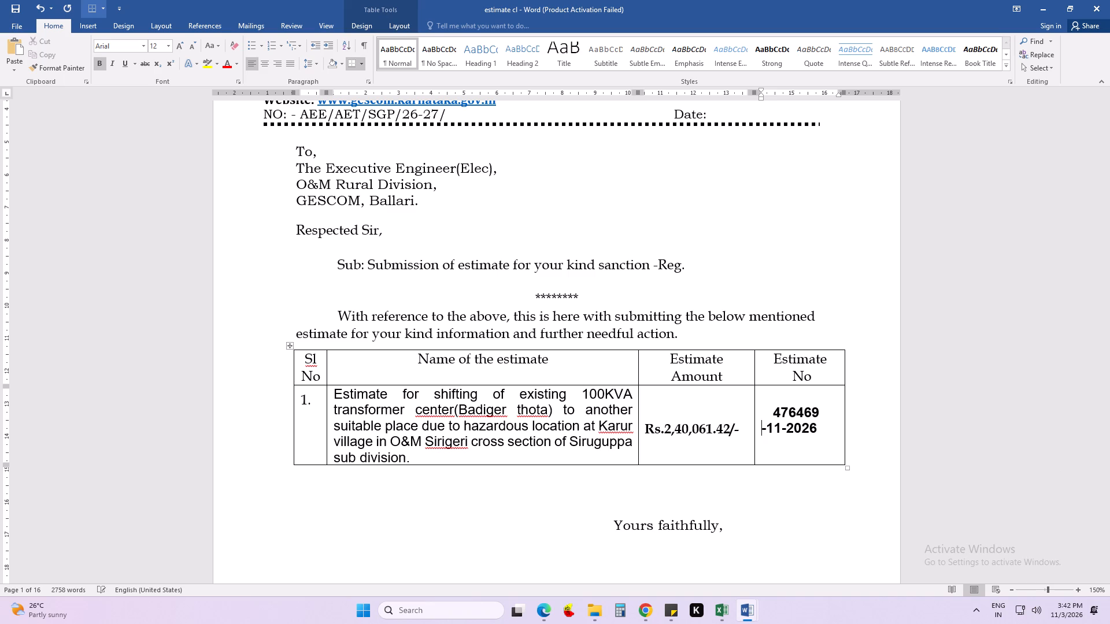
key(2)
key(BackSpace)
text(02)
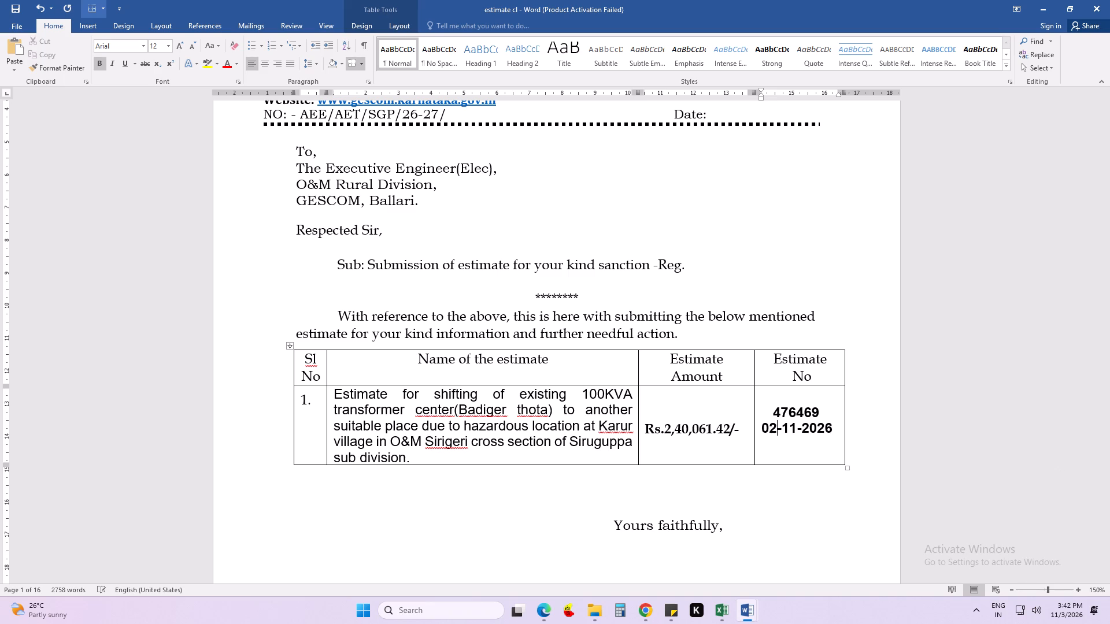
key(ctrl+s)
Add a blank line below the copy list so the following letter starts on its own page, and save.
scroll(809, 328, down, 7)
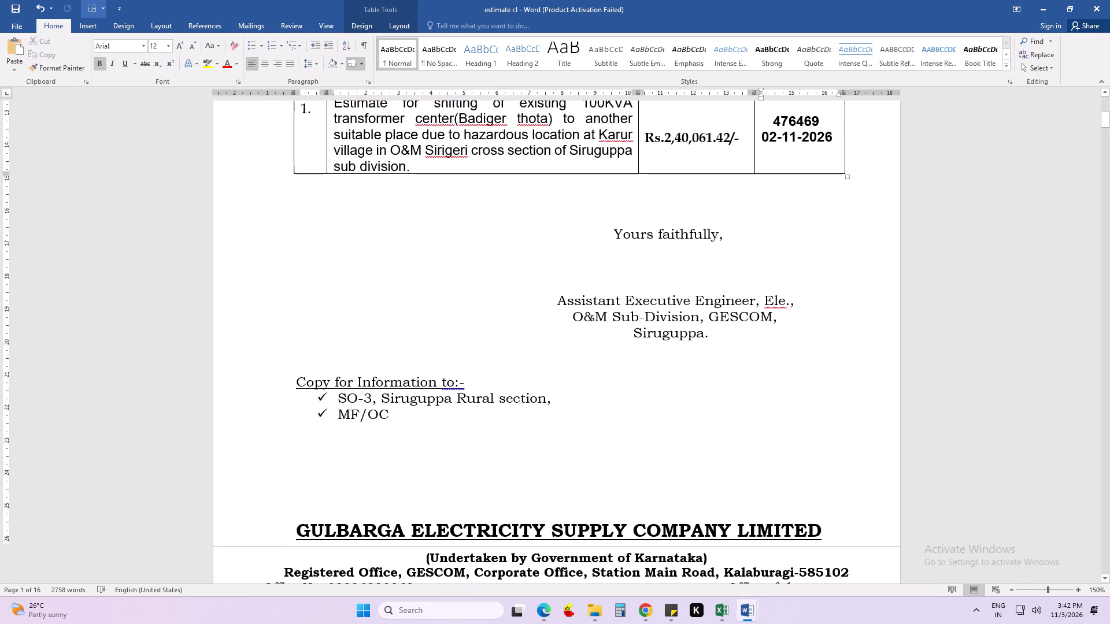
click(723, 452)
key(Return)
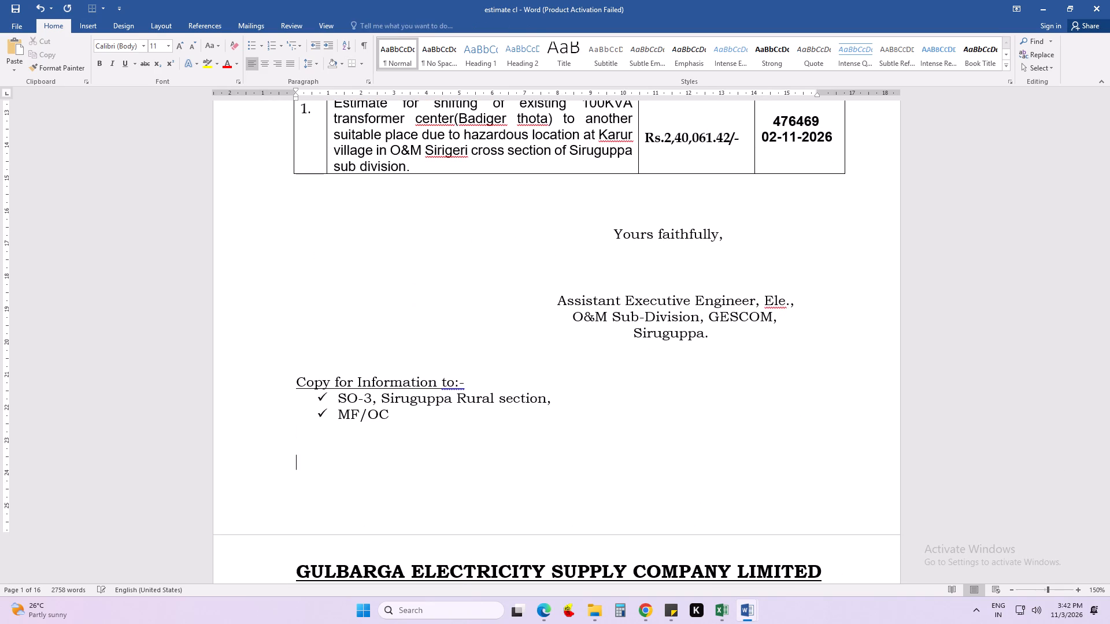
key(ctrl+s)
Print only page 1 of the estimate submission letter.
key(ctrl+p)
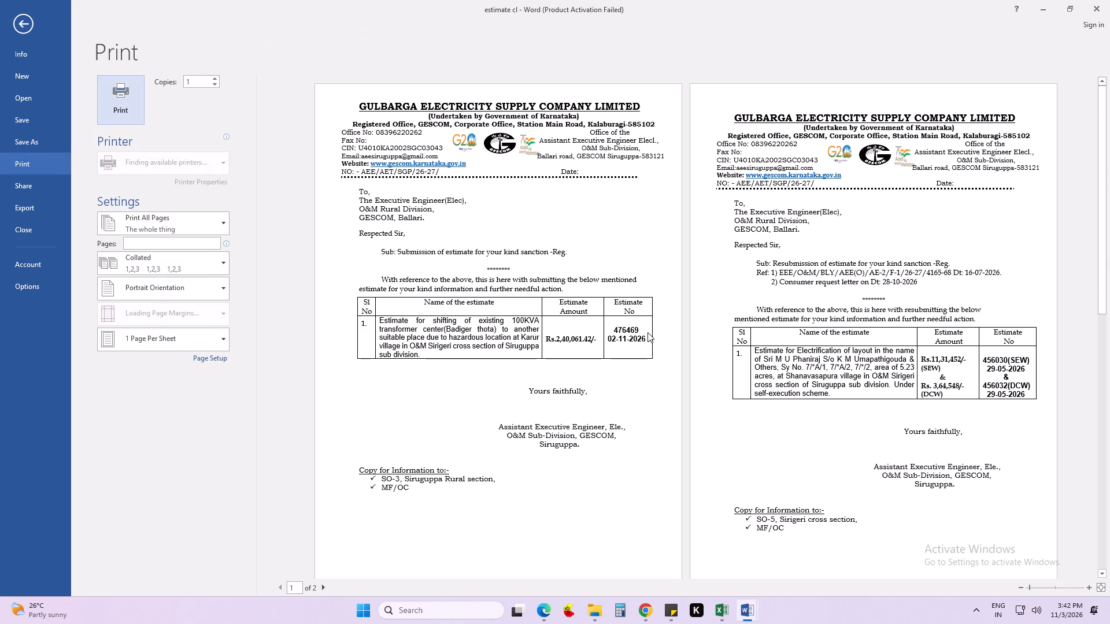
click(132, 246)
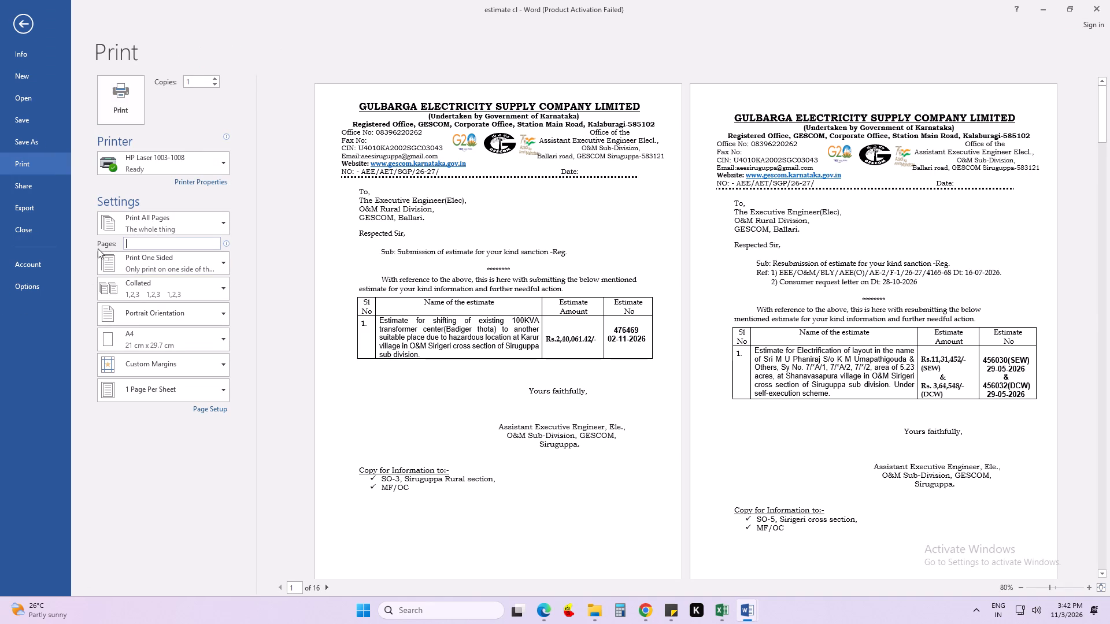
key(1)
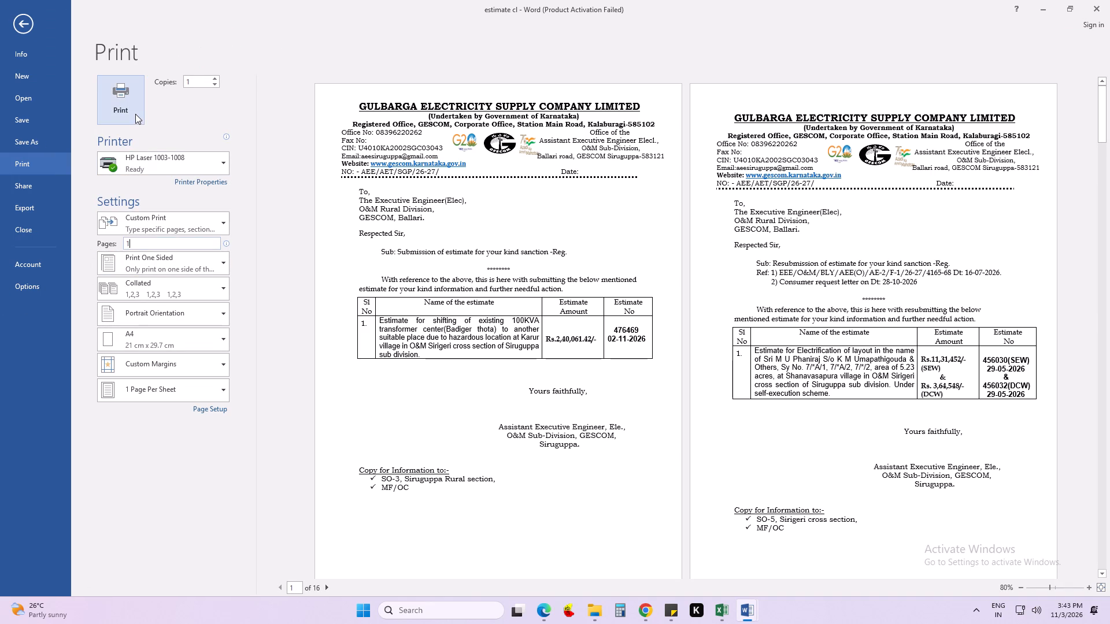
click(135, 114)
Review the submission letter from its letterhead down to the copy list, saving the document along the way.
scroll(701, 431, up, 5)
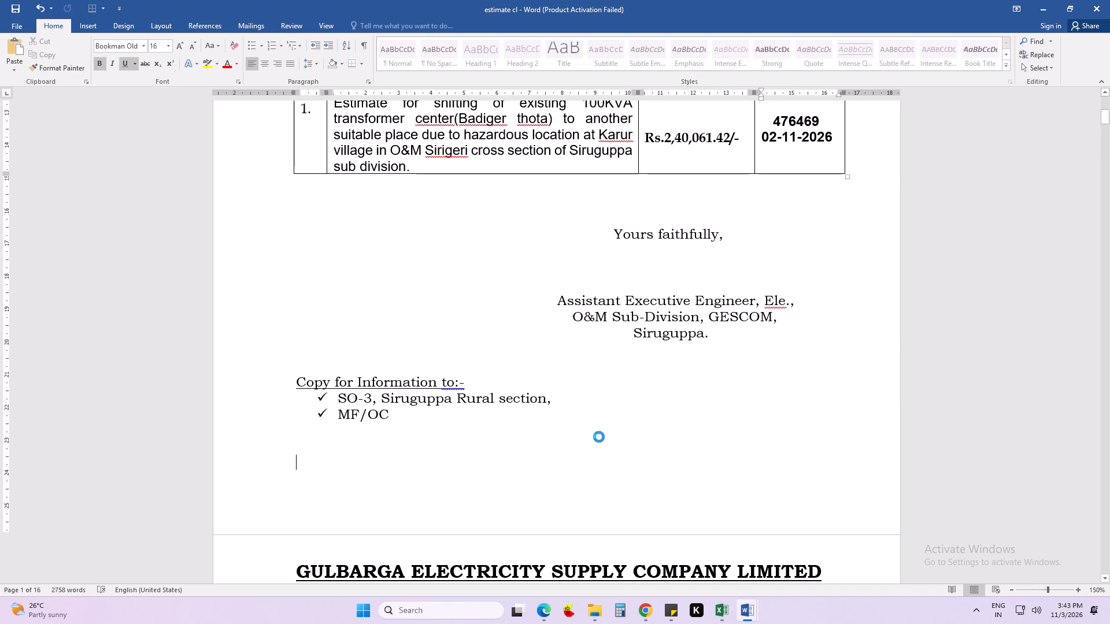
scroll(599, 437, up, 5)
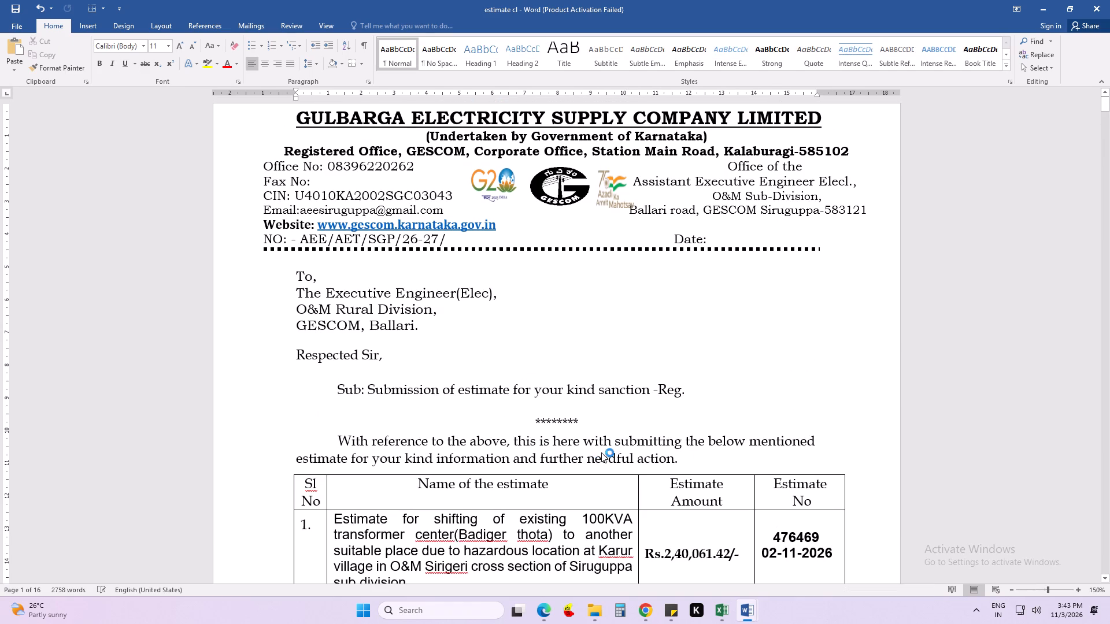
scroll(550, 407, up, 5)
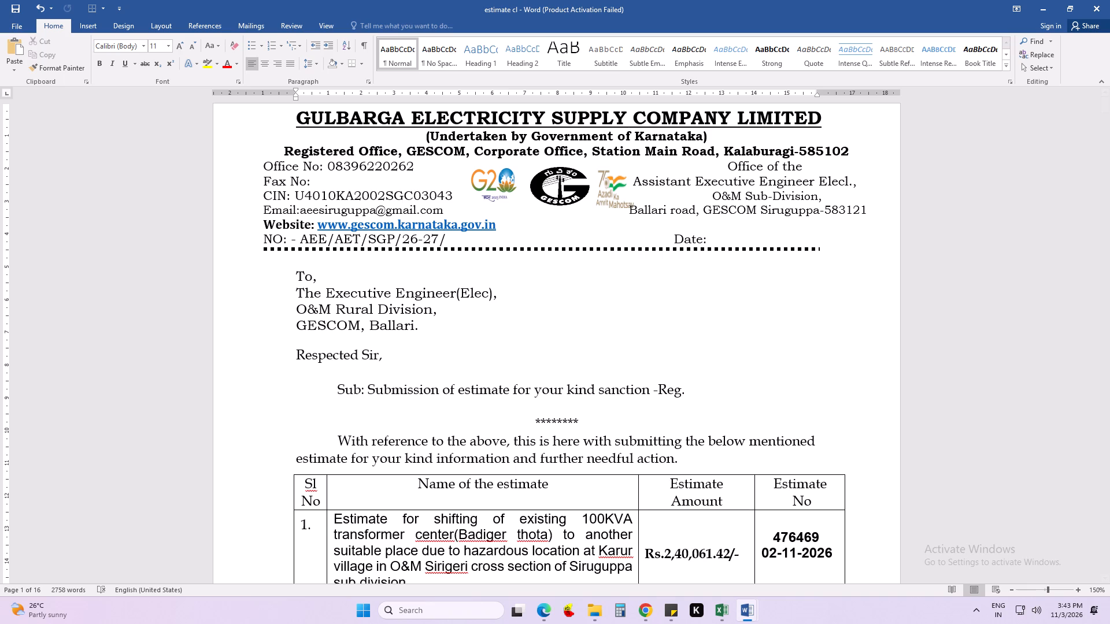
scroll(604, 376, down, 3)
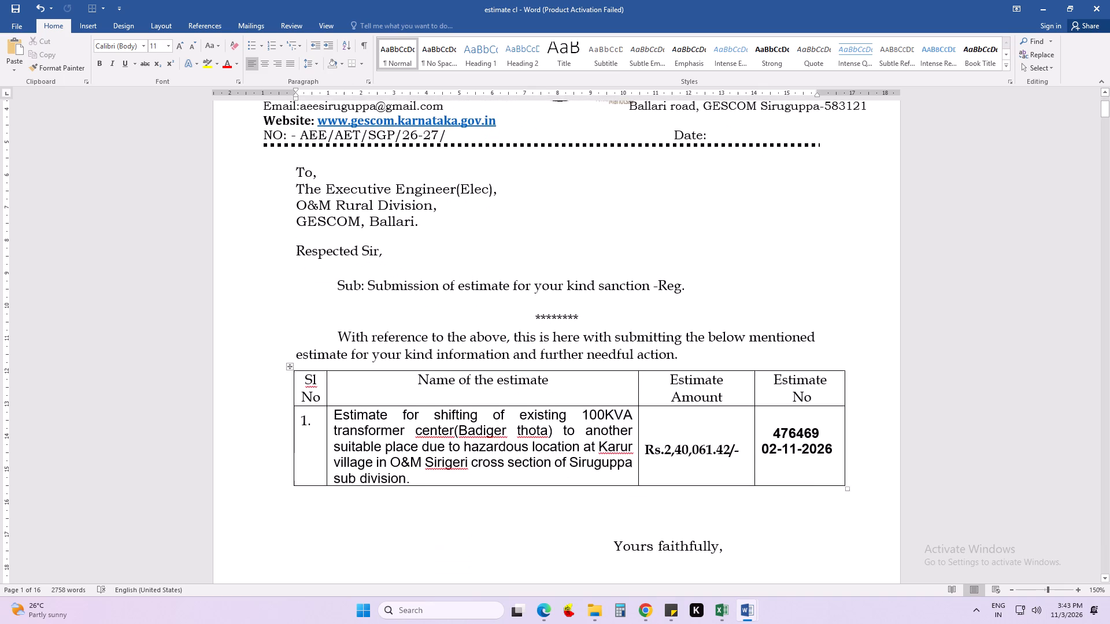
key(ctrl+s)
scroll(675, 426, down, 3)
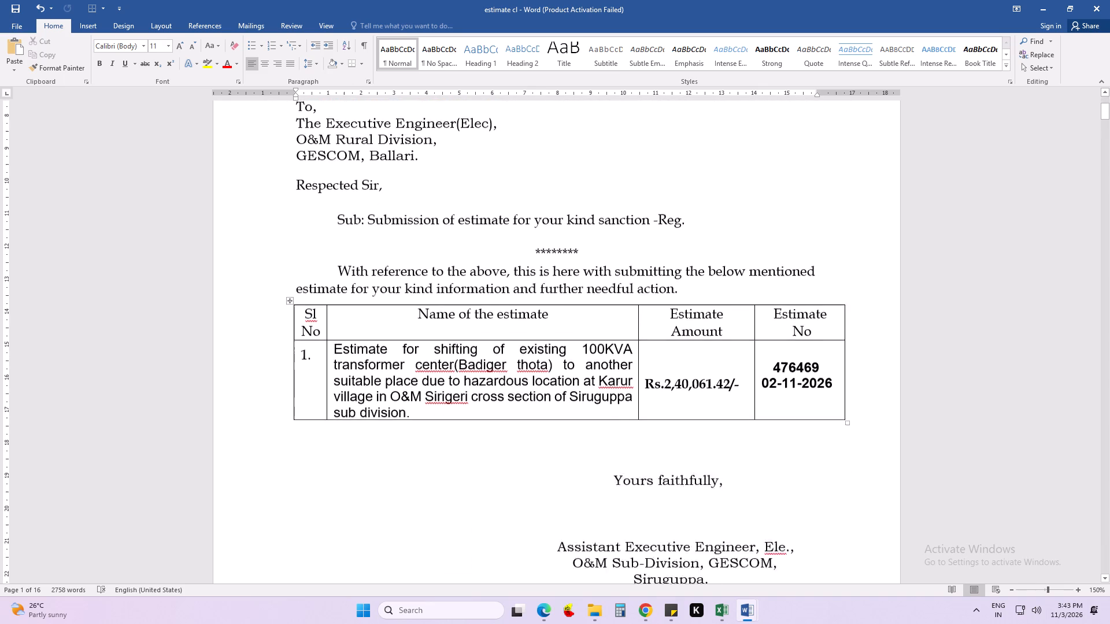
scroll(675, 426, down, 5)
scroll(632, 480, down, 2)
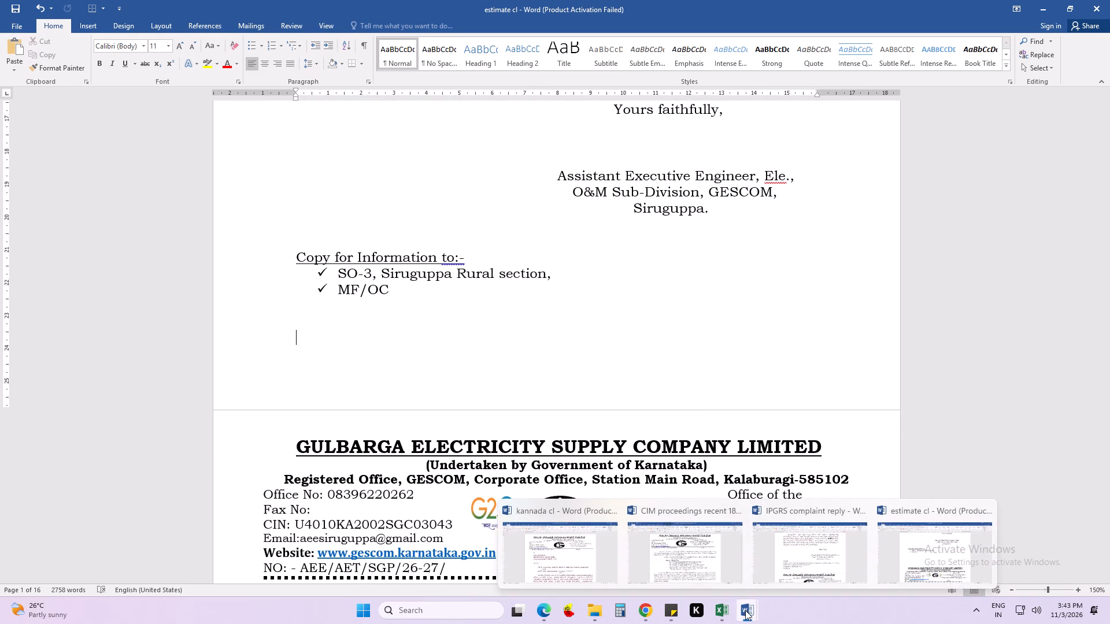
click(813, 539)
scroll(728, 420, up, 8)
scroll(726, 418, down, 7)
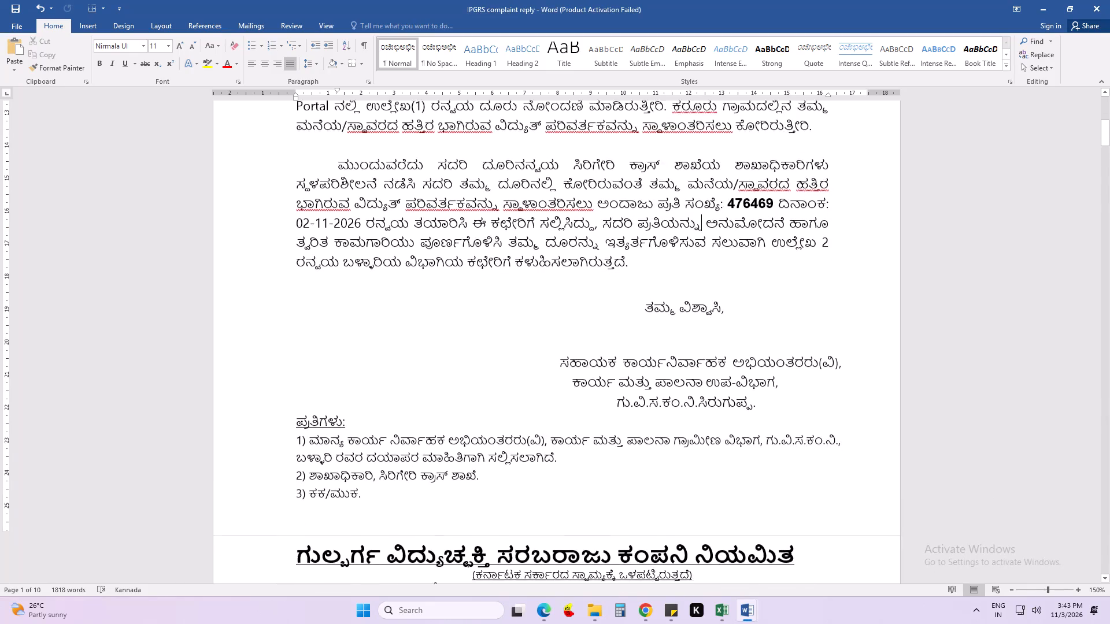
key(ctrl+s)
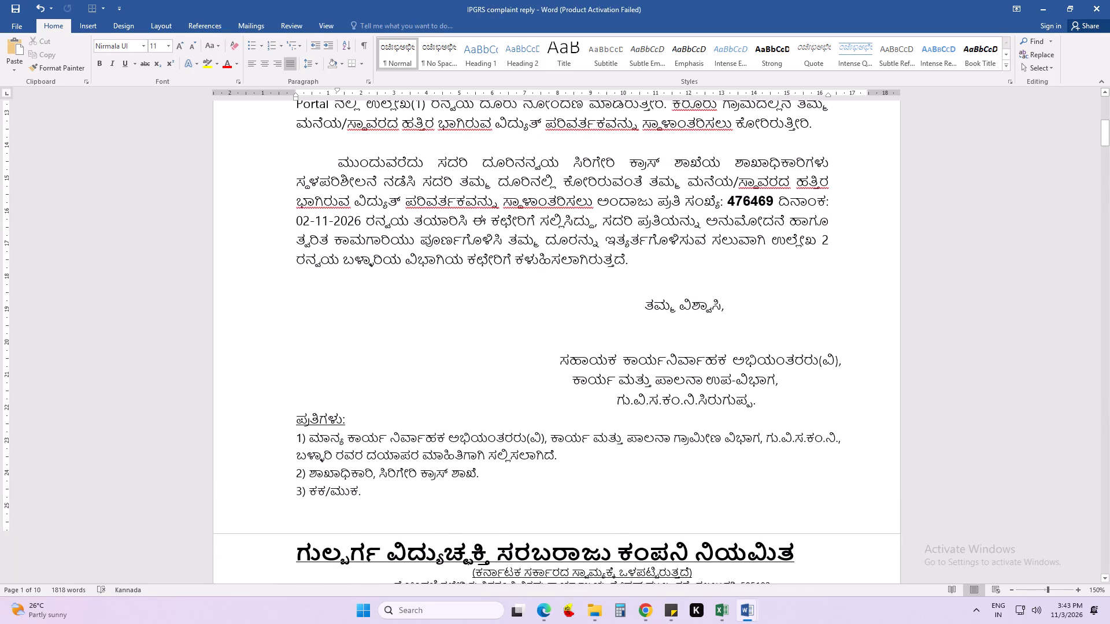
scroll(723, 347, up, 4)
scroll(721, 347, down, 6)
scroll(565, 365, down, 5)
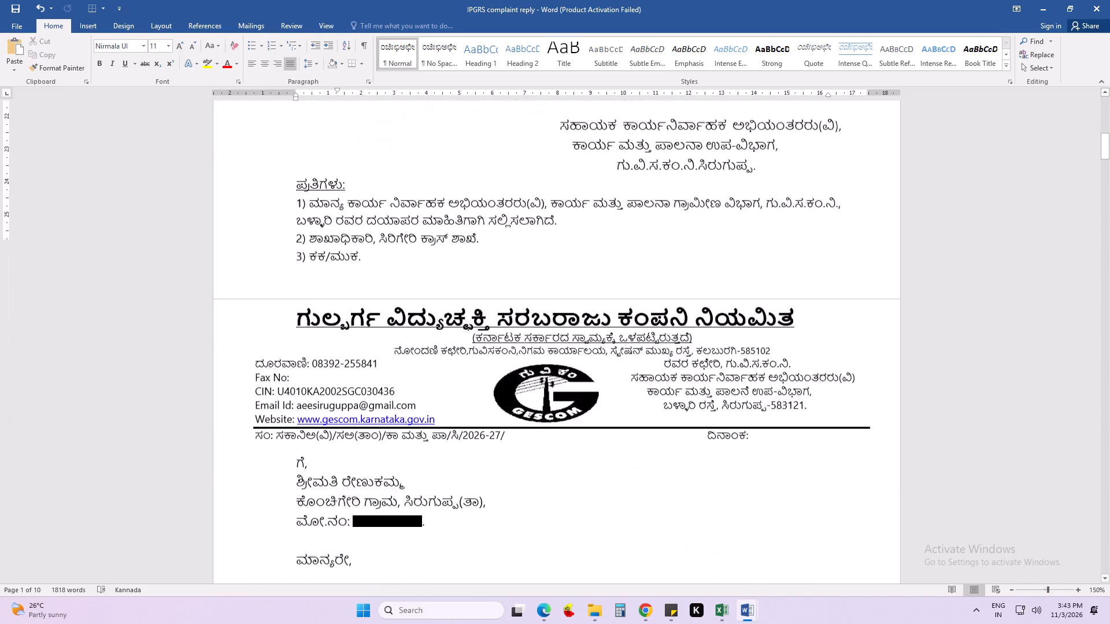
scroll(565, 365, up, 4)
scroll(565, 365, down, 1)
scroll(565, 365, up, 13)
key(ctrl+s)
scroll(617, 331, up, 4)
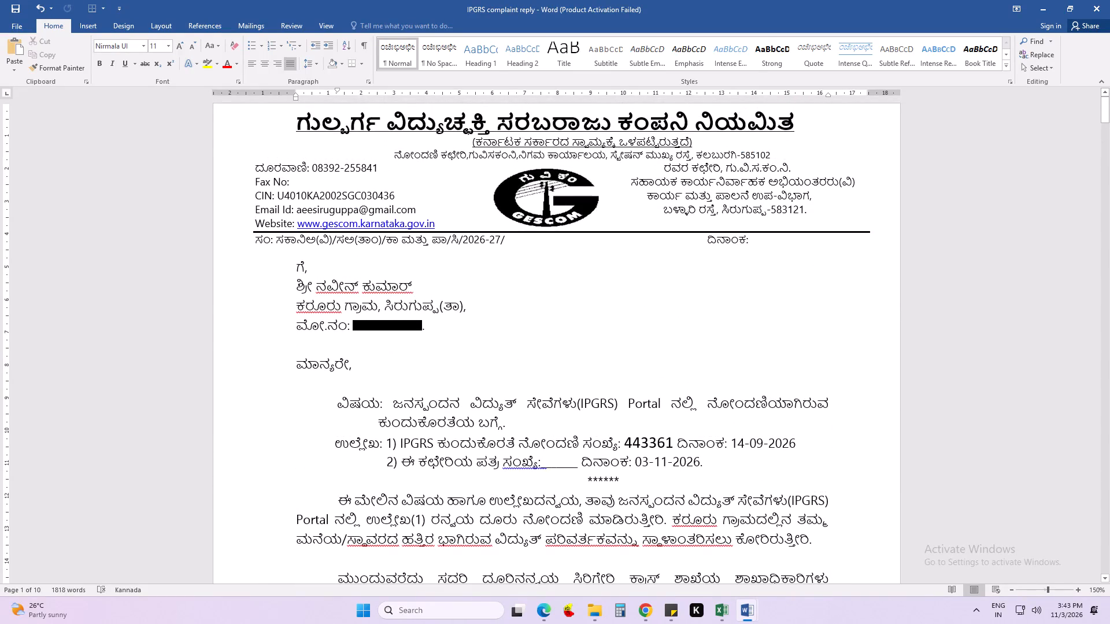
scroll(681, 451, down, 4)
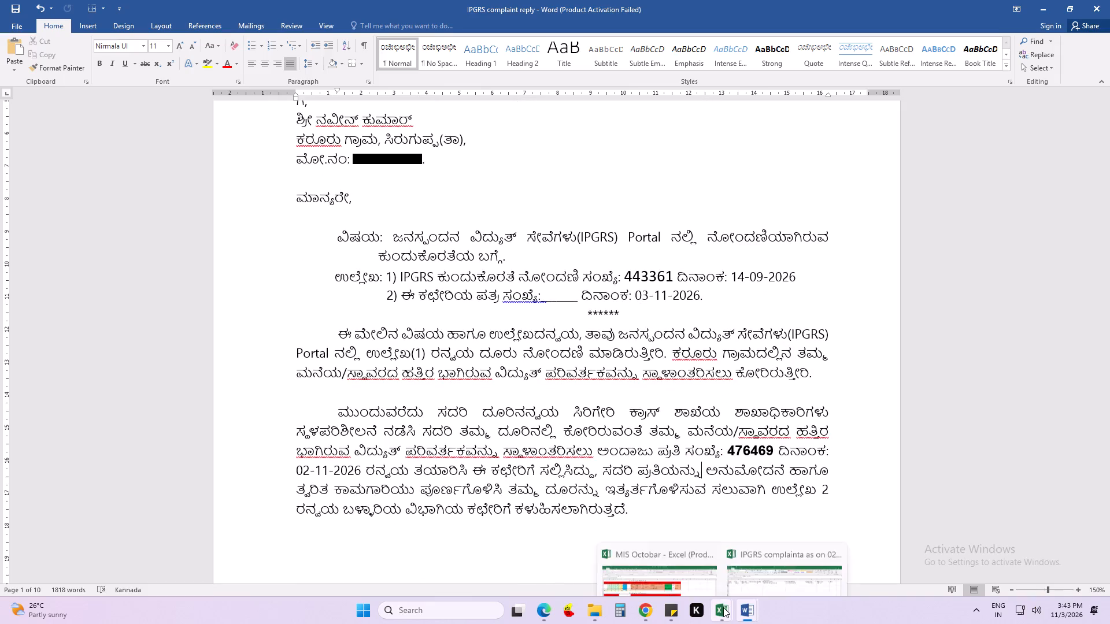
Close the IPGRS complaints workbook in Excel without saving its changes.
click(765, 555)
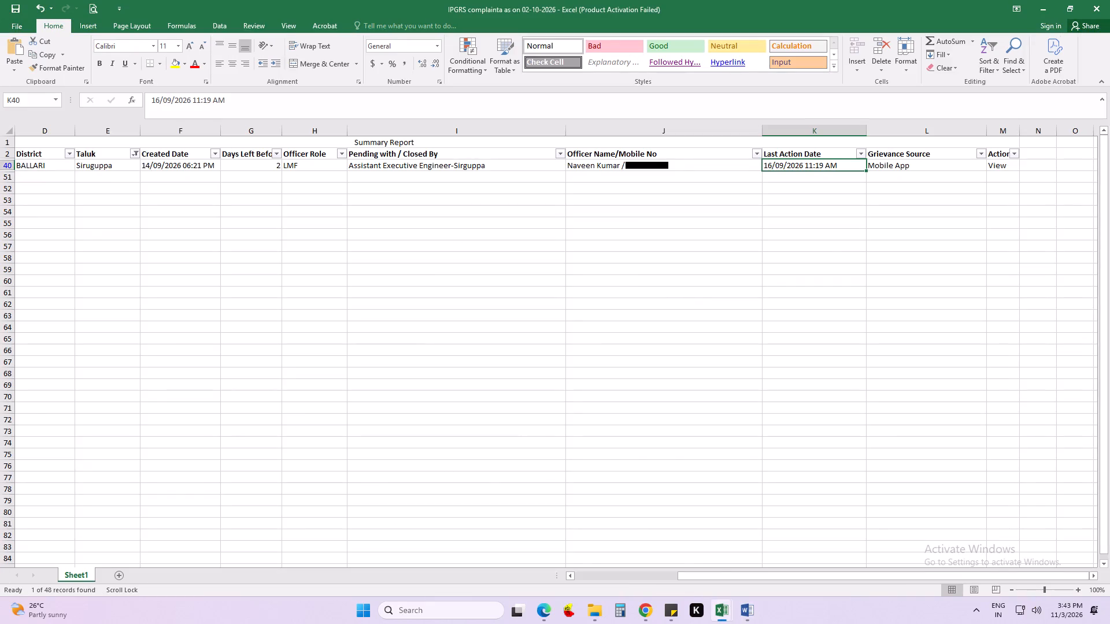
click(1094, 10)
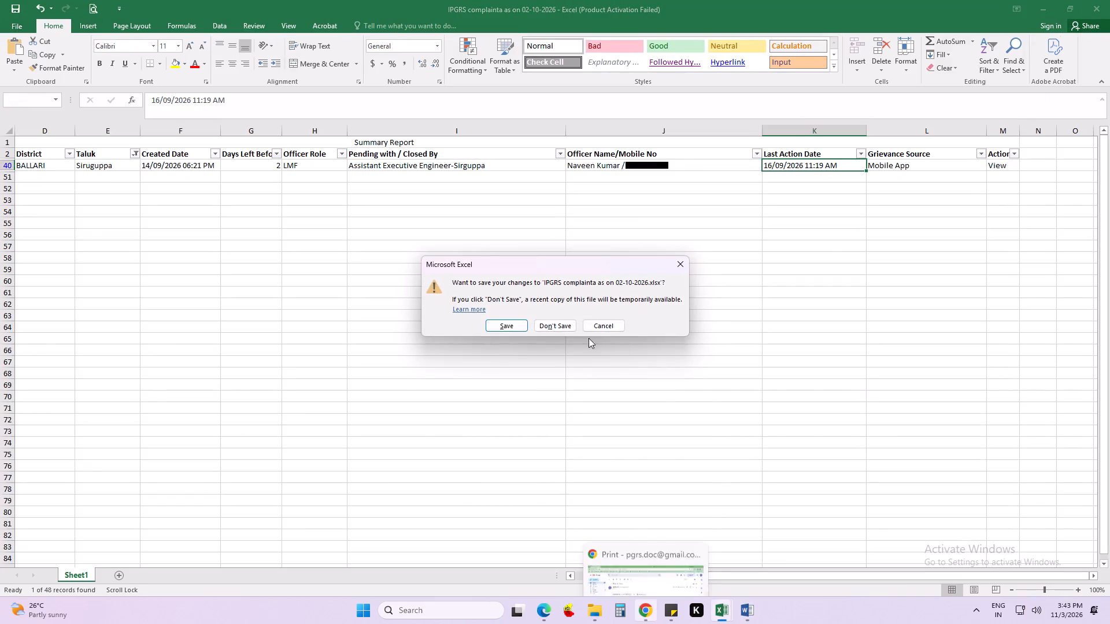
click(560, 322)
Open the "Metering Cubical (1)" workbook from the Downloads folder and enable editing.
click(601, 612)
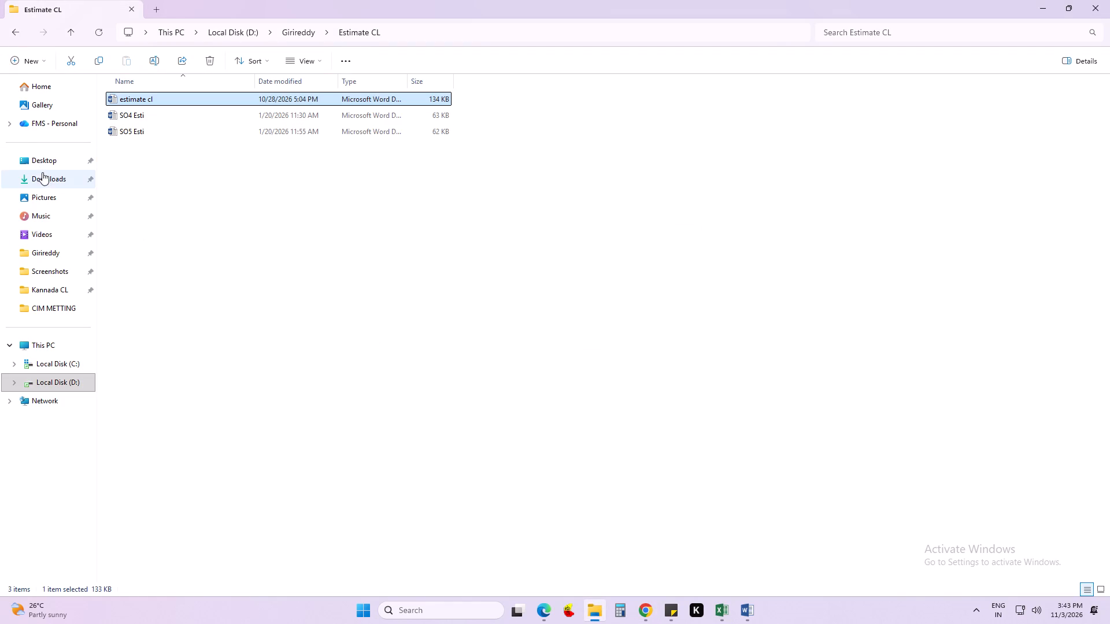
click(42, 173)
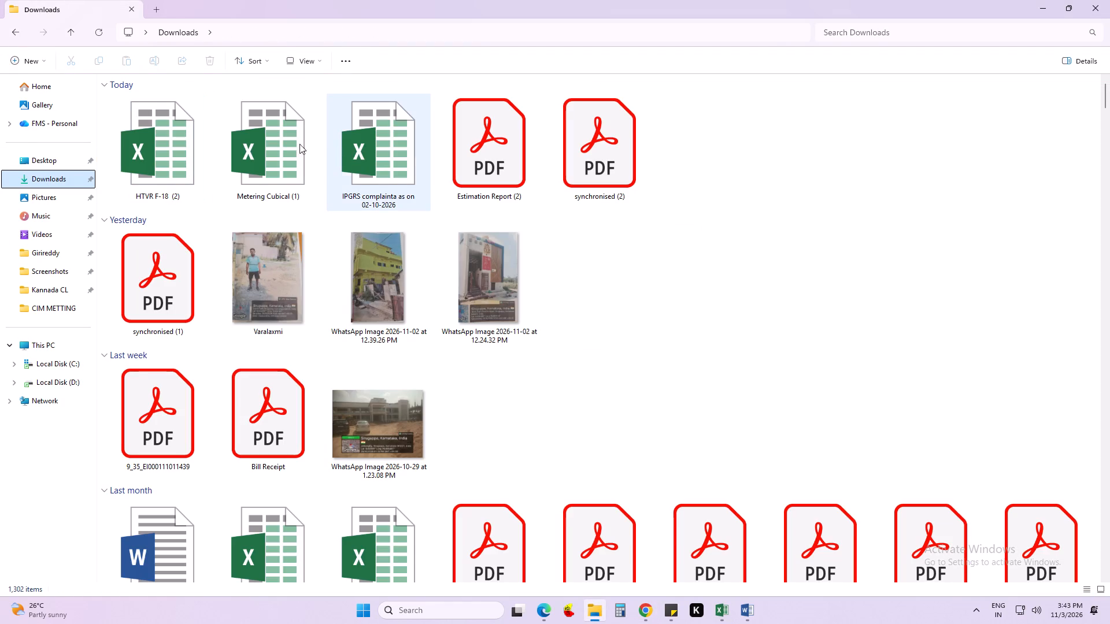
double_click(295, 143)
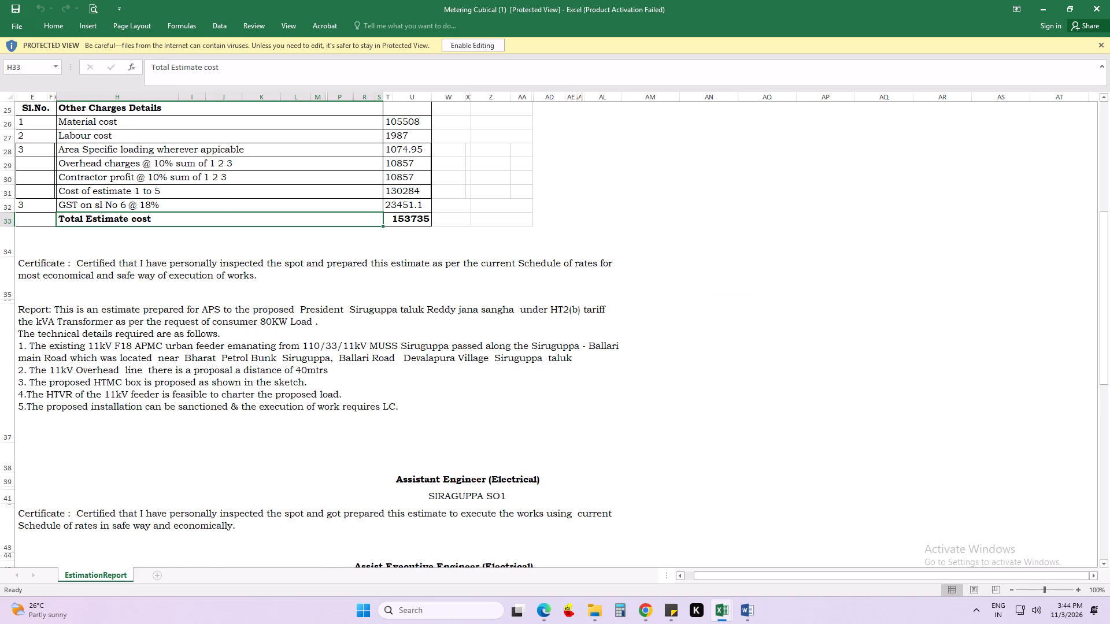
scroll(221, 205, up, 13)
click(468, 51)
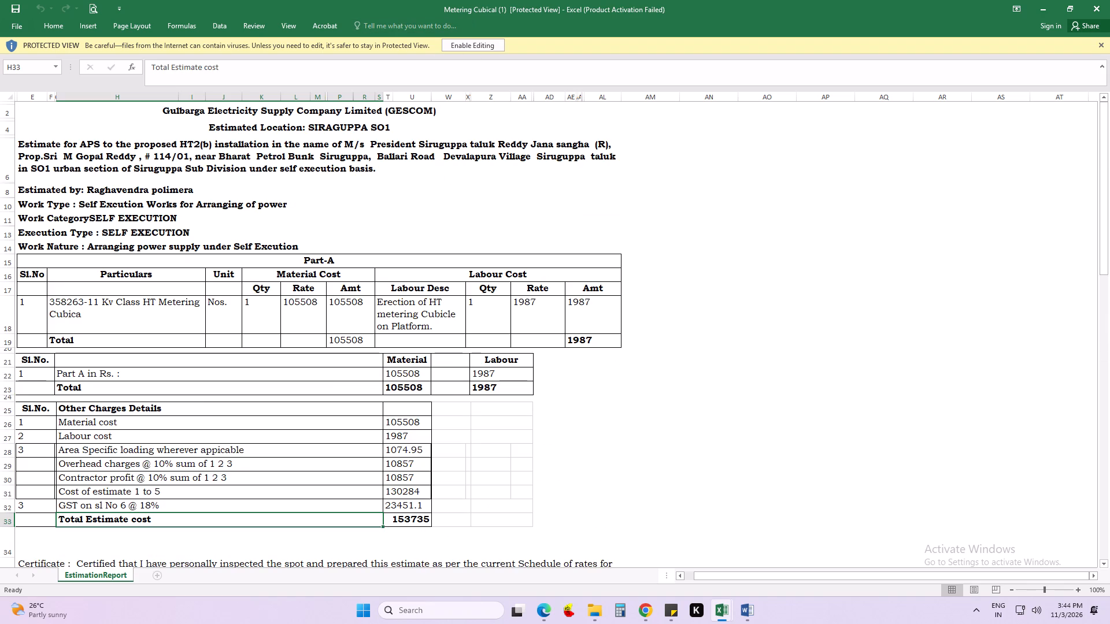
click(484, 54)
click(487, 48)
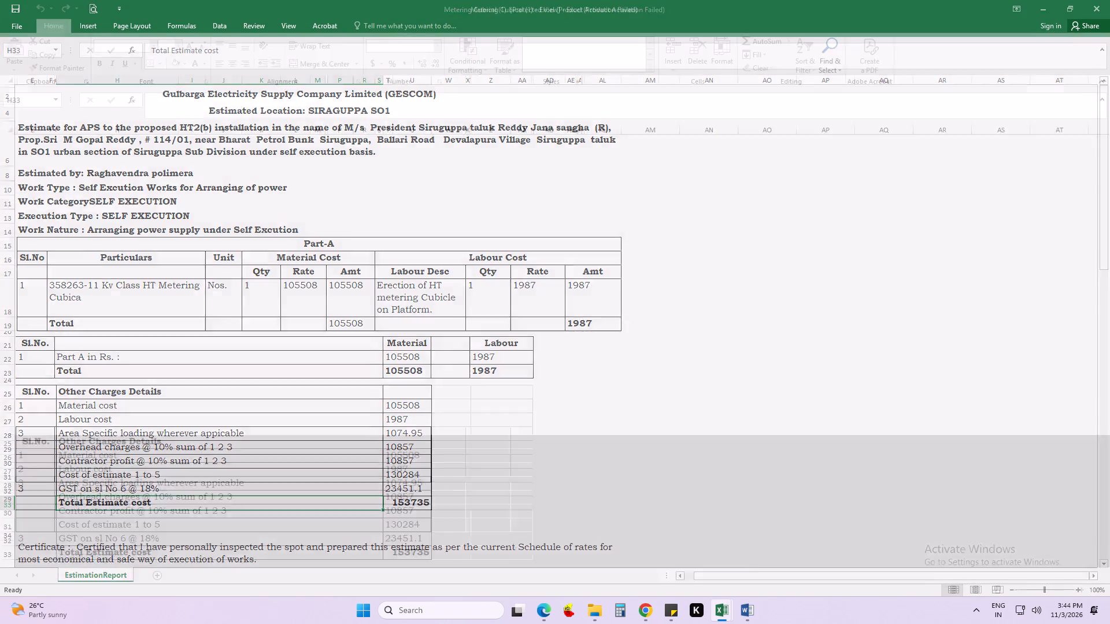
Print page 1 to 1 of the Metering Cubical estimation report on the HP Laser 1003-1008 printer.
key(ctrl+p)
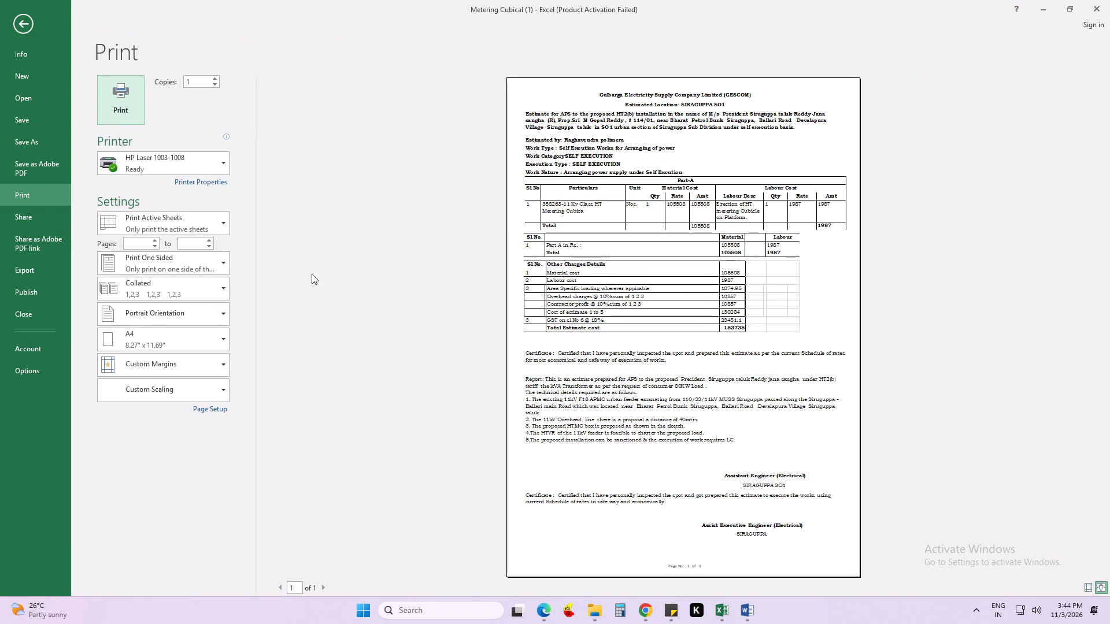
click(142, 238)
click(136, 244)
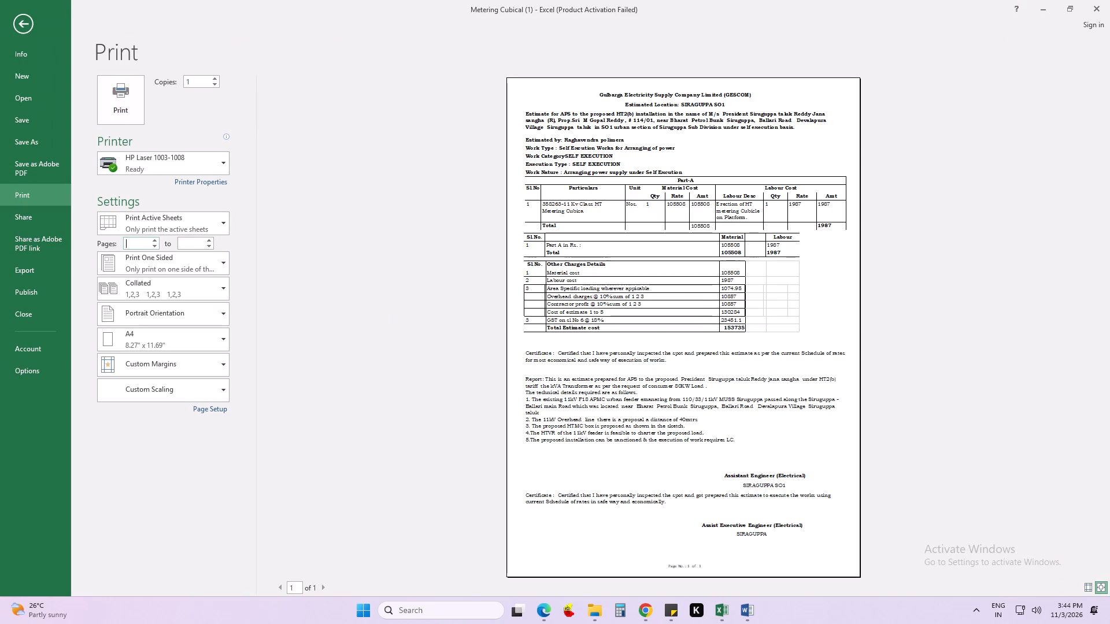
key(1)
key(Tab)
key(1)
key(Return)
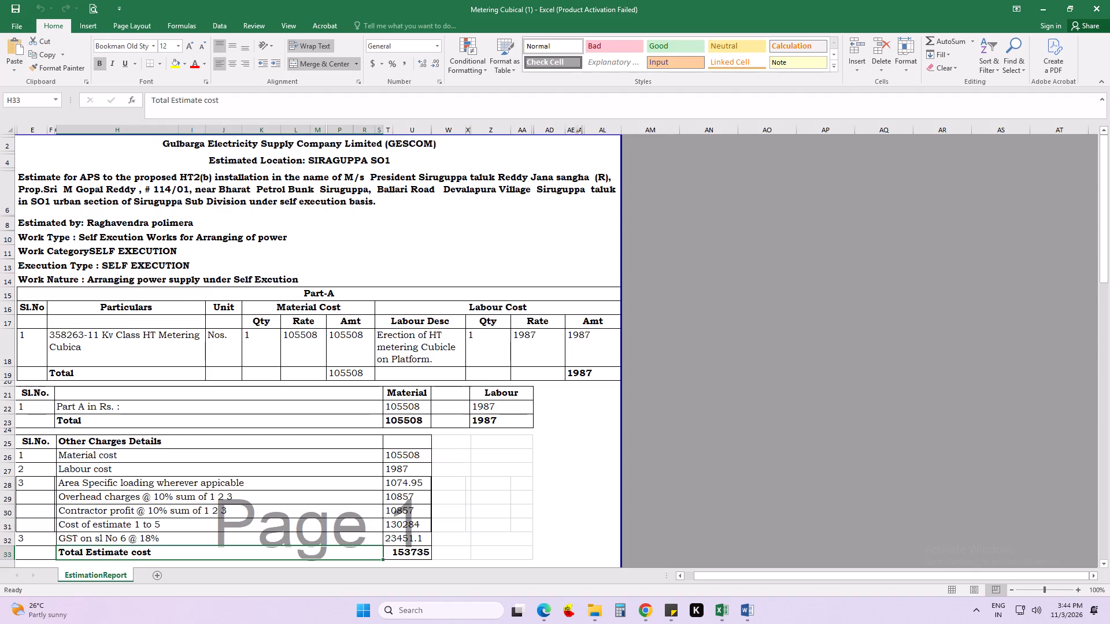
Look over the estimation report down to the signature blocks and close the Metering Cubical workbook.
scroll(206, 284, down, 3)
scroll(419, 355, down, 11)
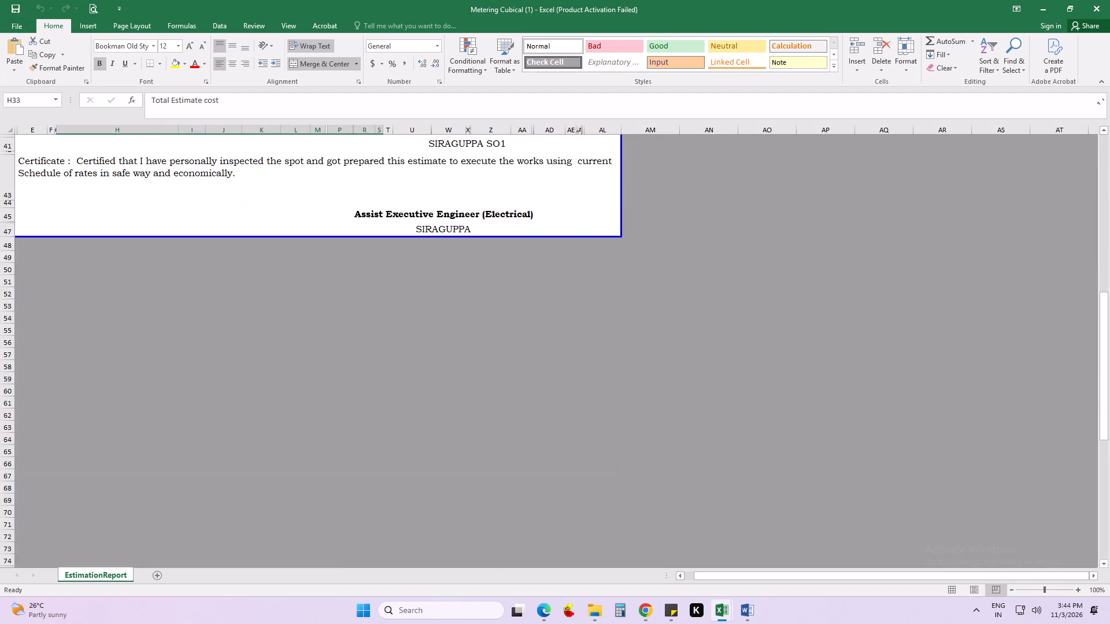
scroll(415, 357, up, 12)
scroll(478, 354, up, 9)
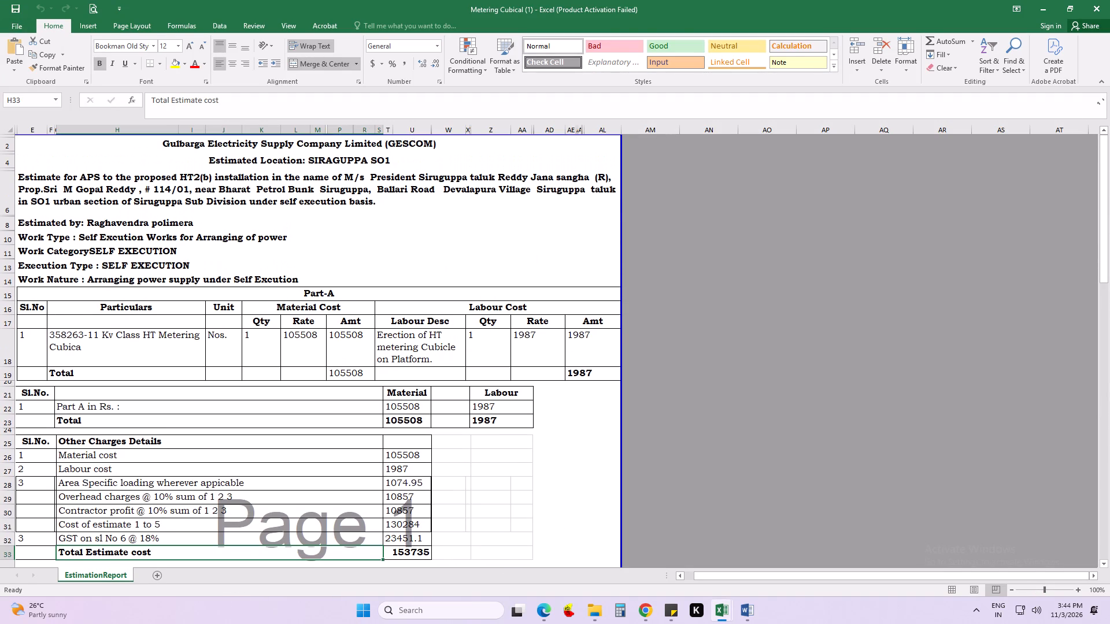
click(1094, 13)
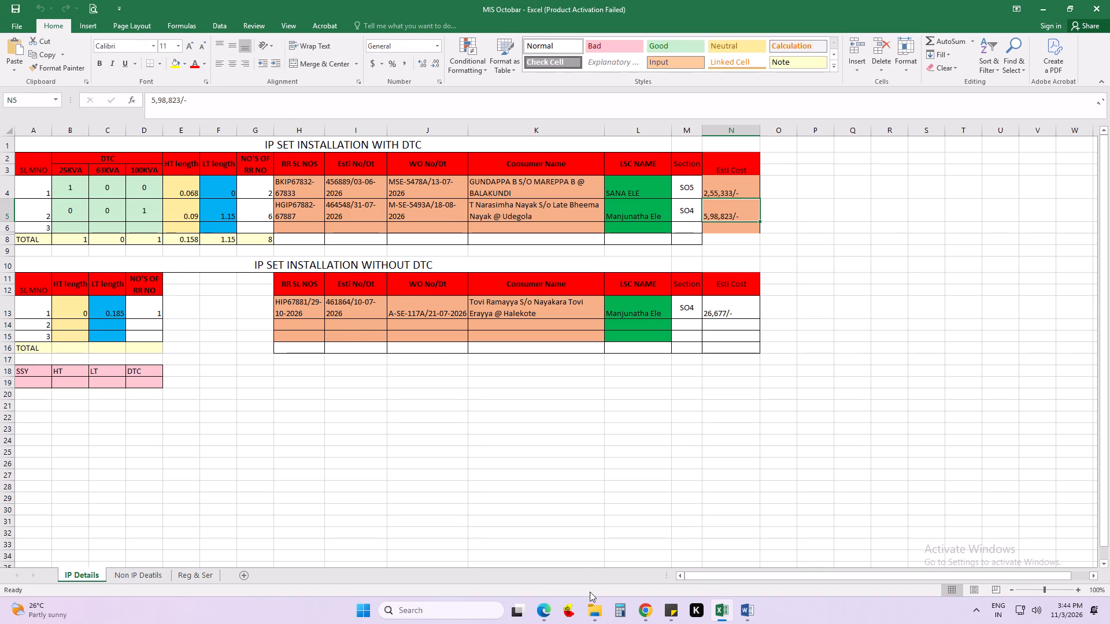
Switch to File Explorer and open the "HTVR F-18 (2)" workbook with the F-18 APMC Town feeder voltage regulation chart.
click(584, 611)
double_click(157, 135)
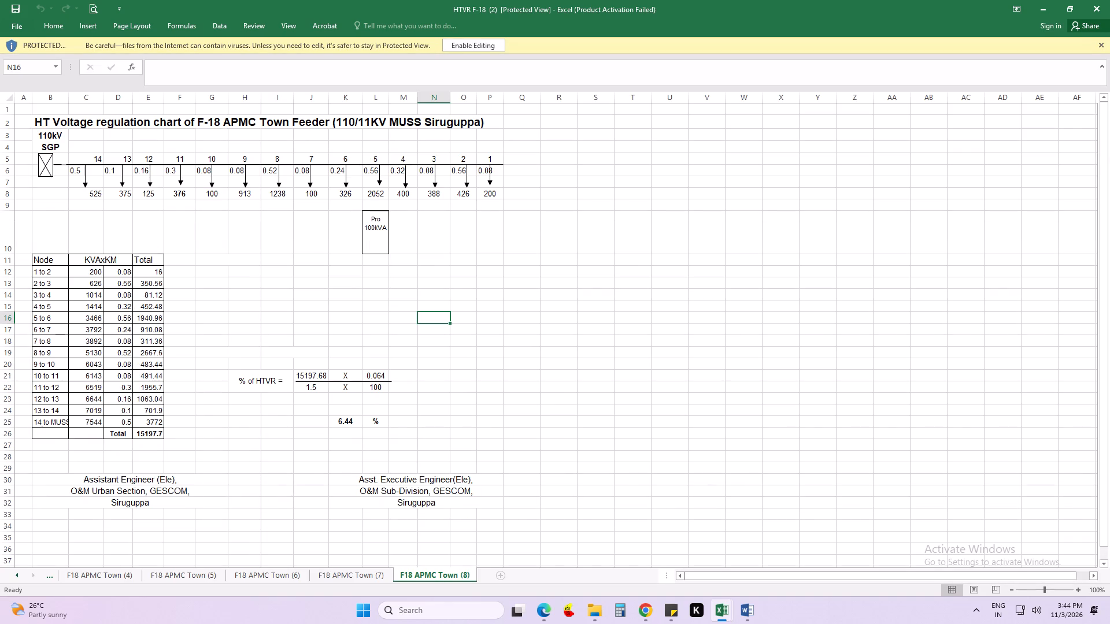
scroll(318, 341, up, 3)
Bring up the print settings for the F18 APMC Town (8) voltage regulation chart.
key(ctrl+p)
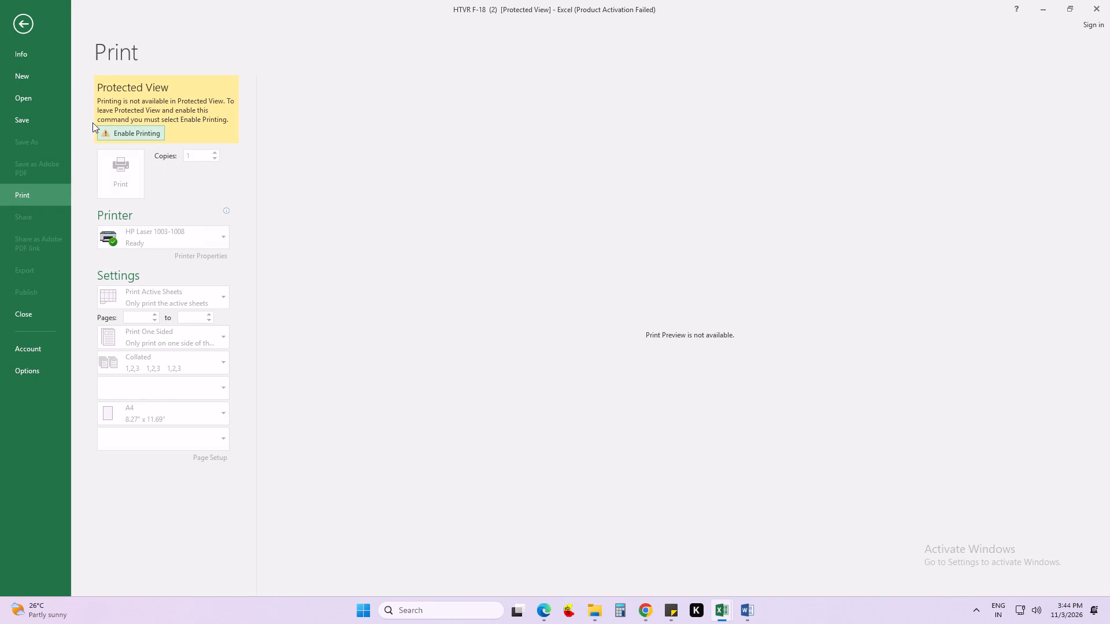
Enable printing and print page 1 to 1 of the F-18 APMC Town feeder voltage regulation chart, closing its workbook when done.
click(108, 134)
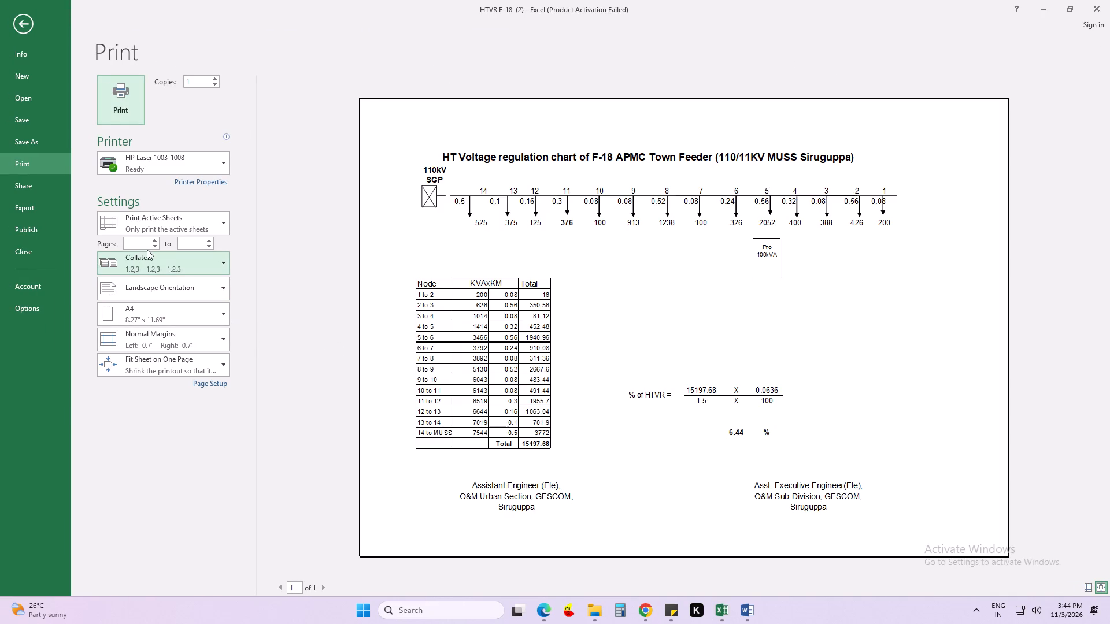
click(147, 246)
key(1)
key(Tab)
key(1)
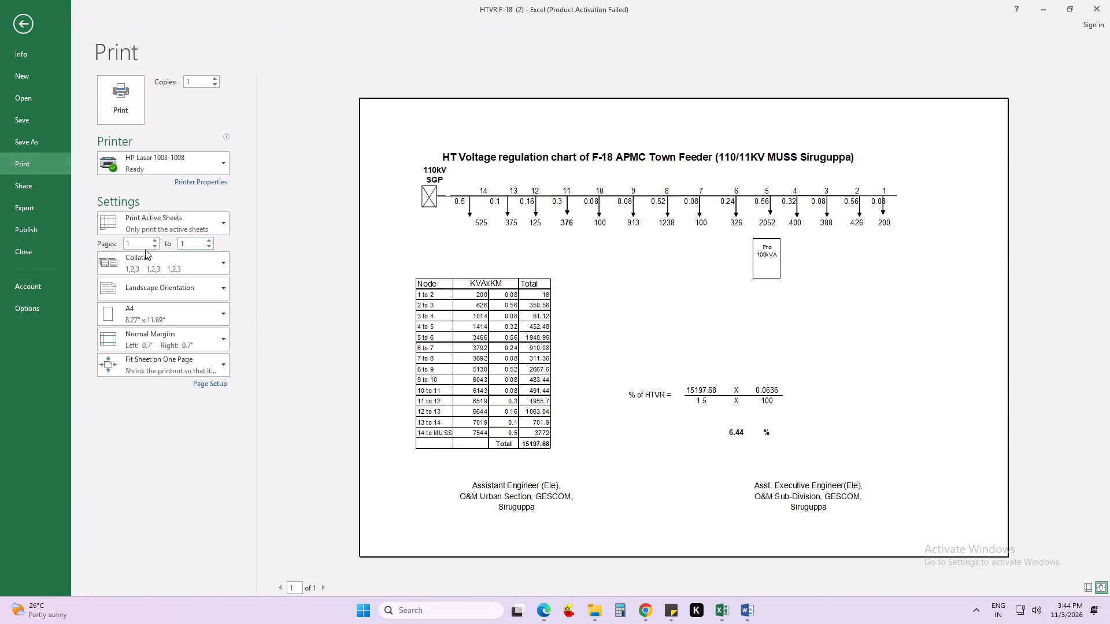
key(Return)
click(1101, 9)
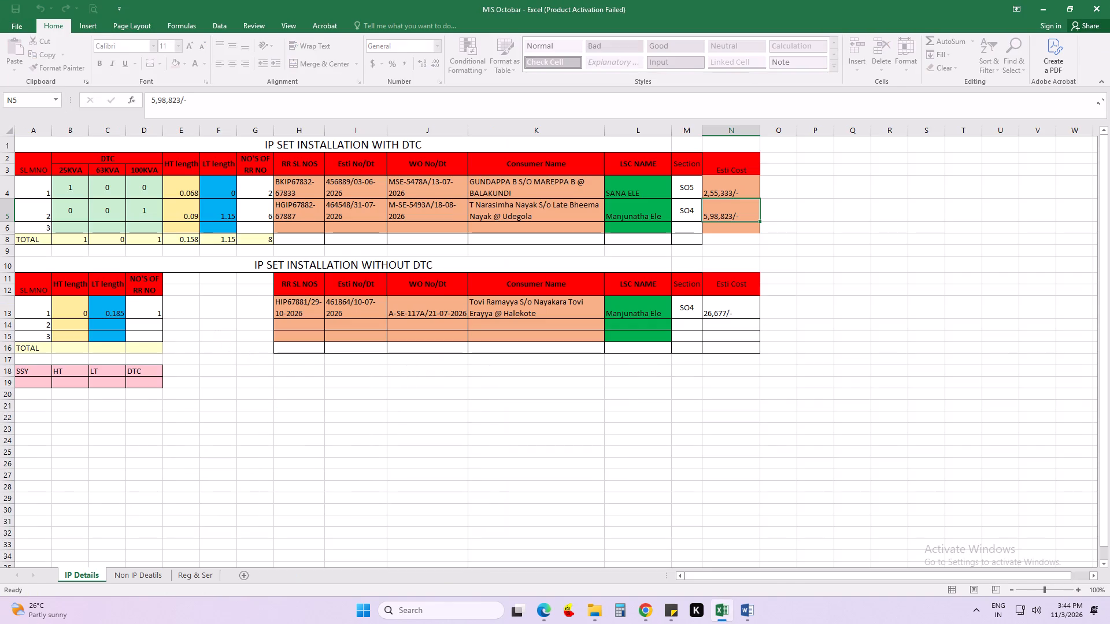
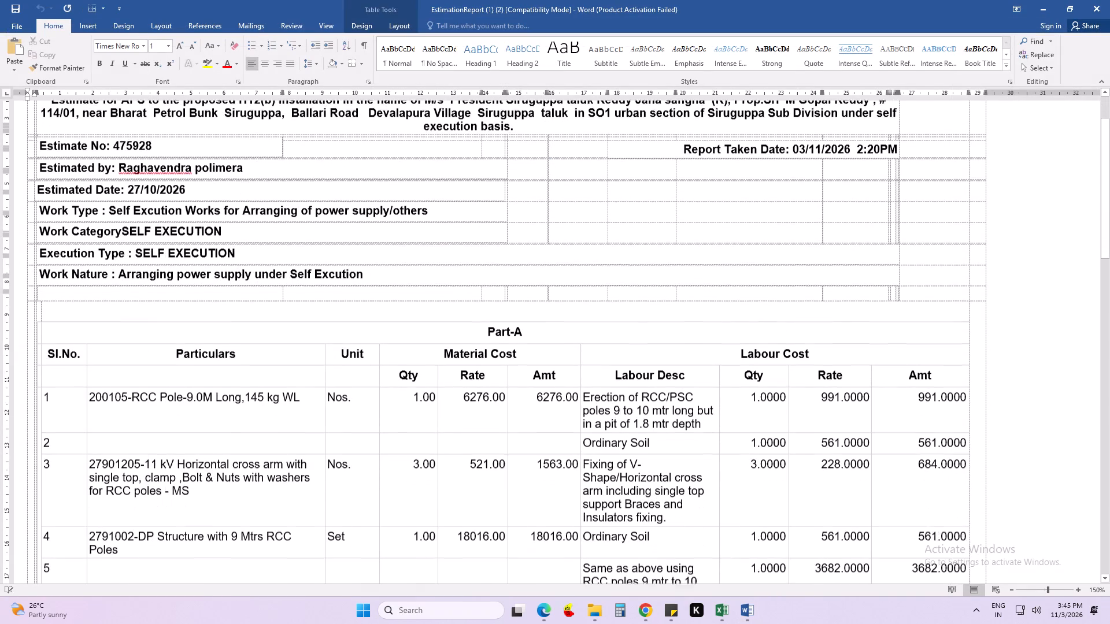
Print page 1 of the Siruguppa taluk Reddy Jana Sangha HT2(b) estimation report on the HP Laser 1003-1008, accepting the small margins.
scroll(528, 240, down, 4)
scroll(517, 304, up, 8)
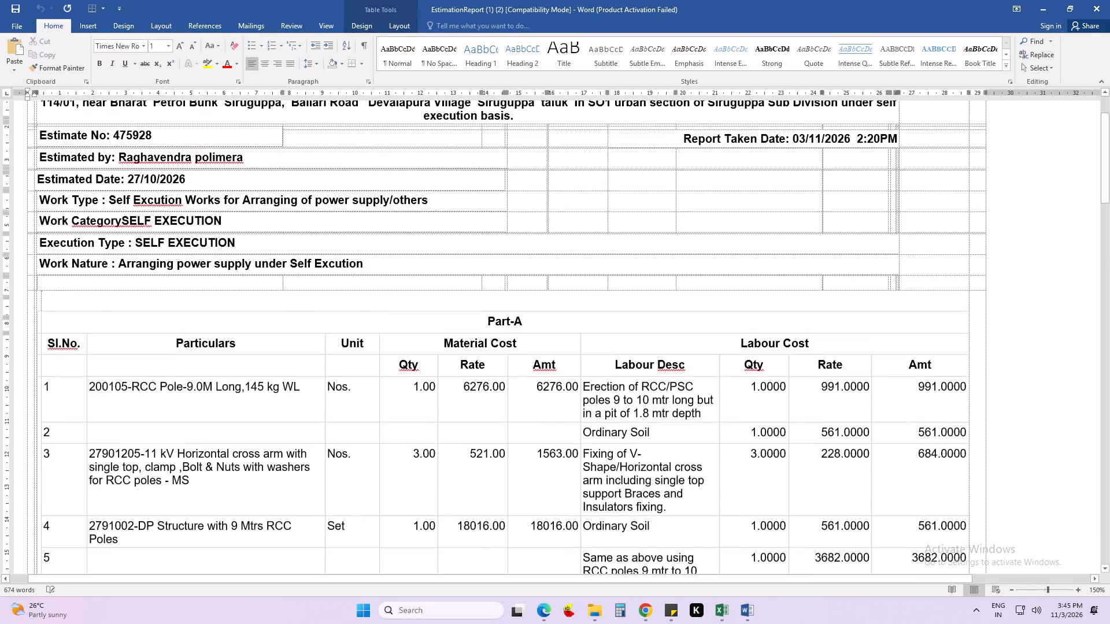
scroll(517, 304, up, 2)
key(ctrl+p)
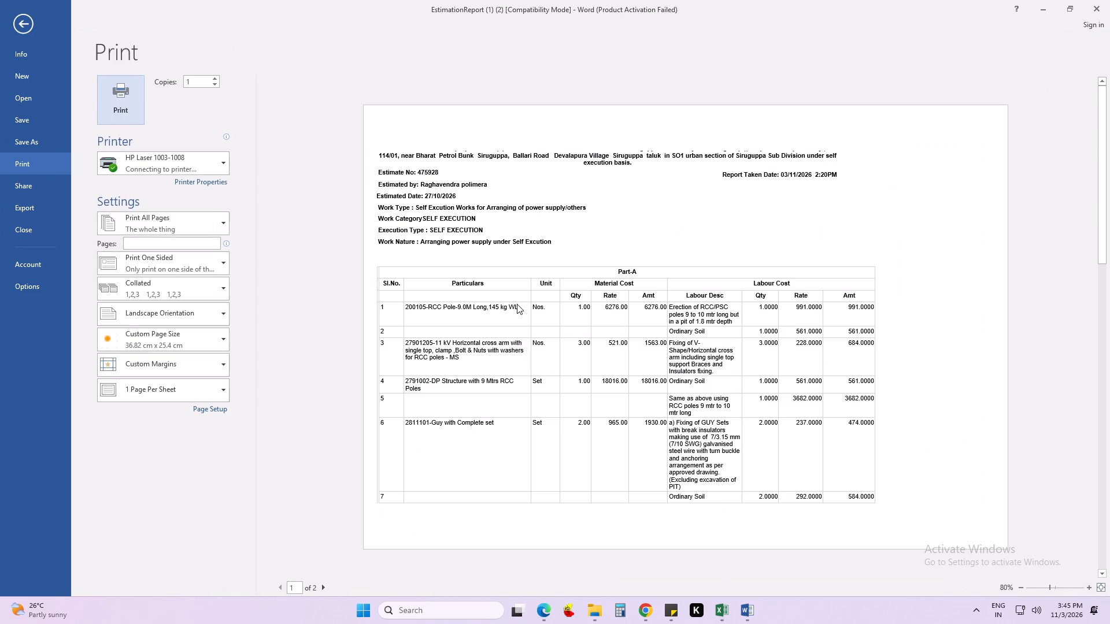
click(187, 240)
key(1)
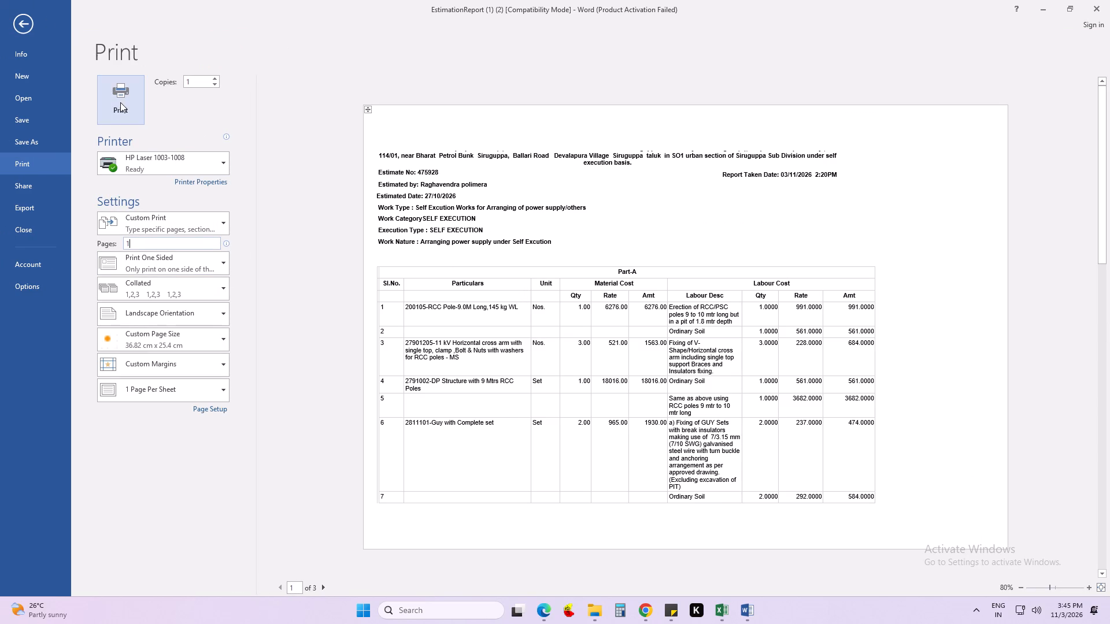
click(120, 103)
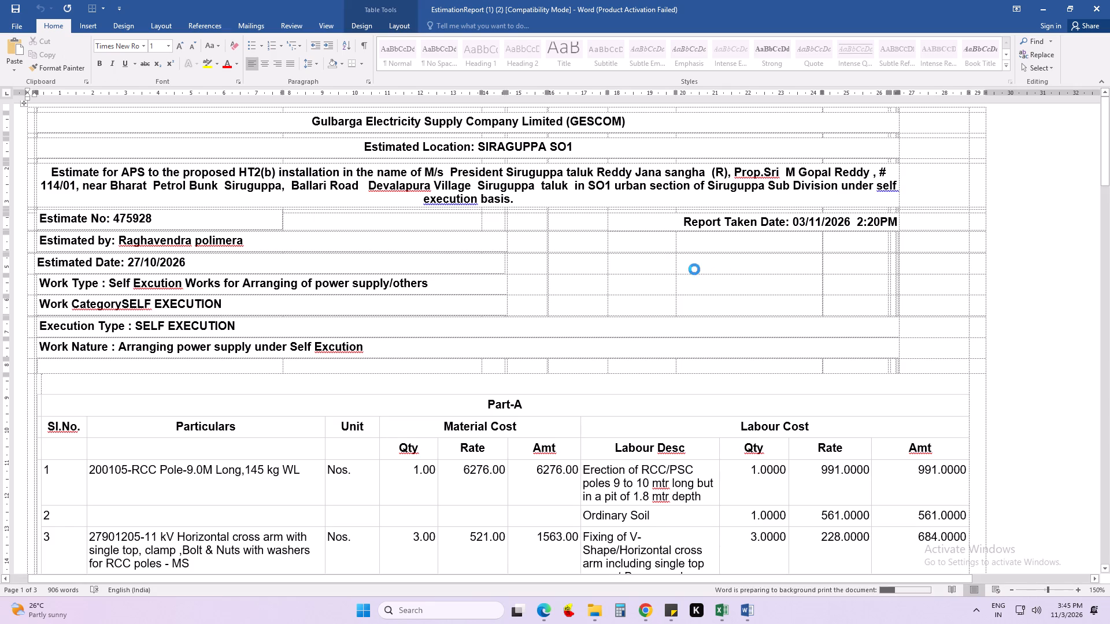
click(552, 346)
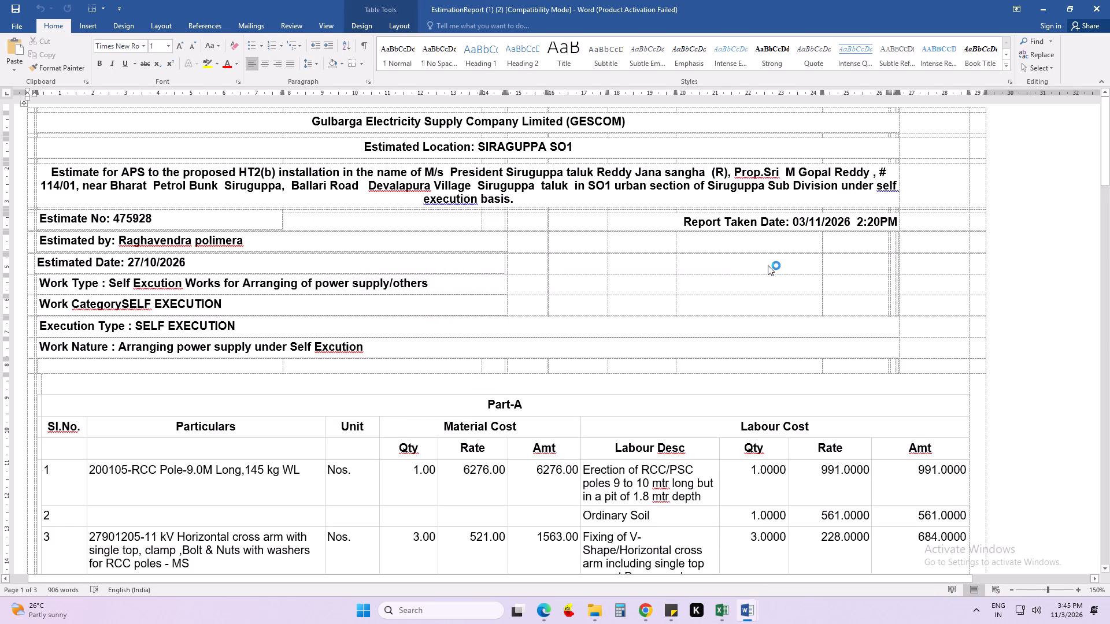
Print pages 2-3 of the same estimation report on the HP Laser 1003-1008, accepting the small margins.
key(ctrl+p)
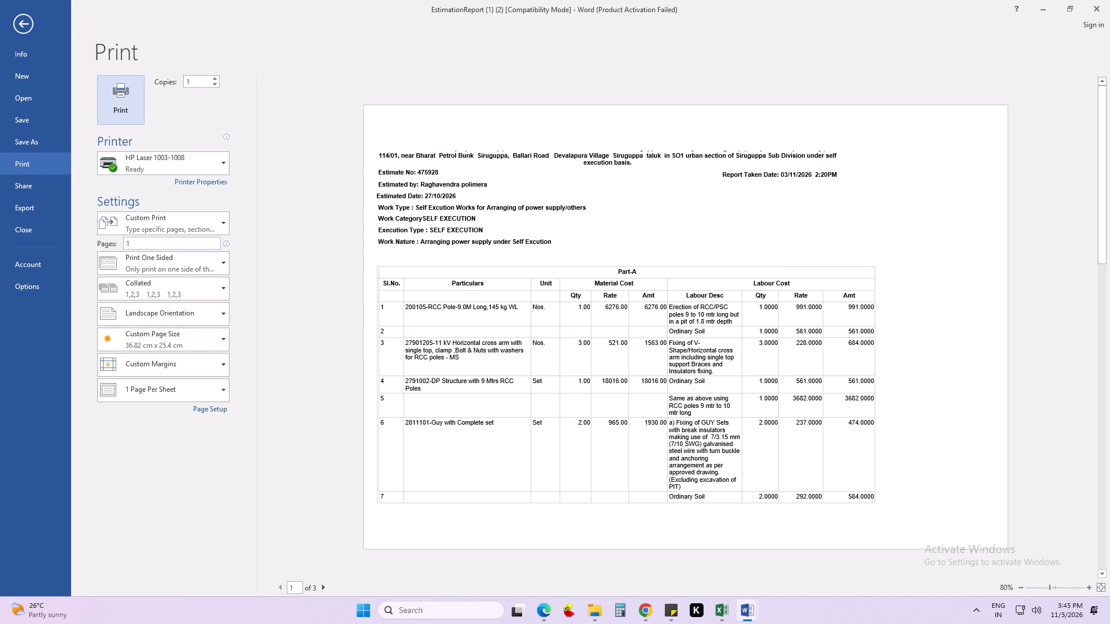
click(206, 246)
key(2)
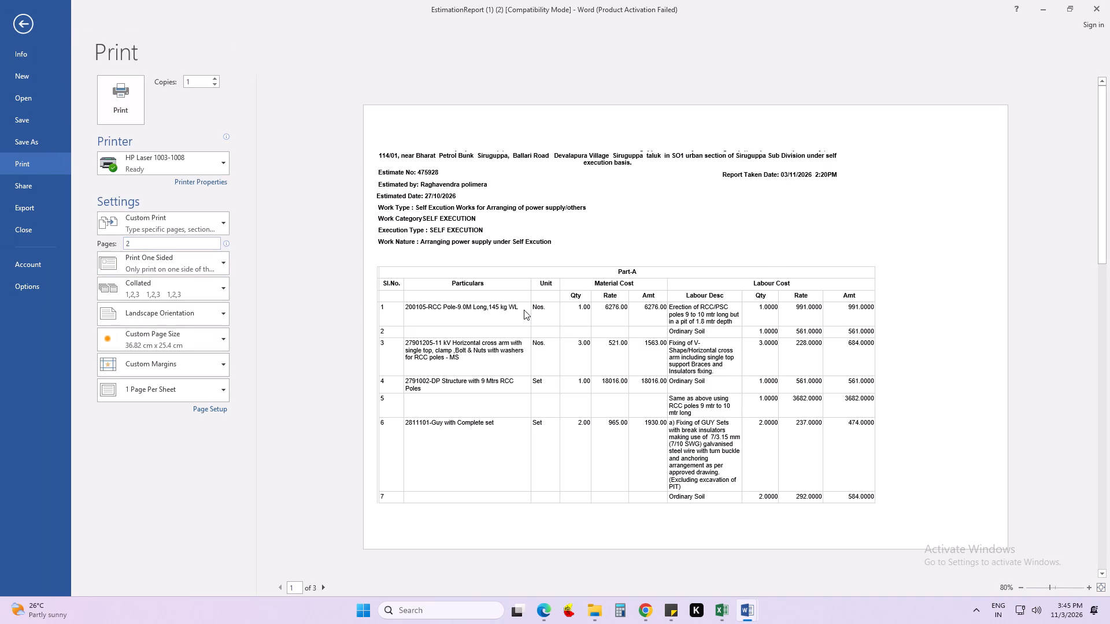
scroll(522, 310, down, 3)
scroll(522, 310, up, 3)
text(-3)
click(119, 115)
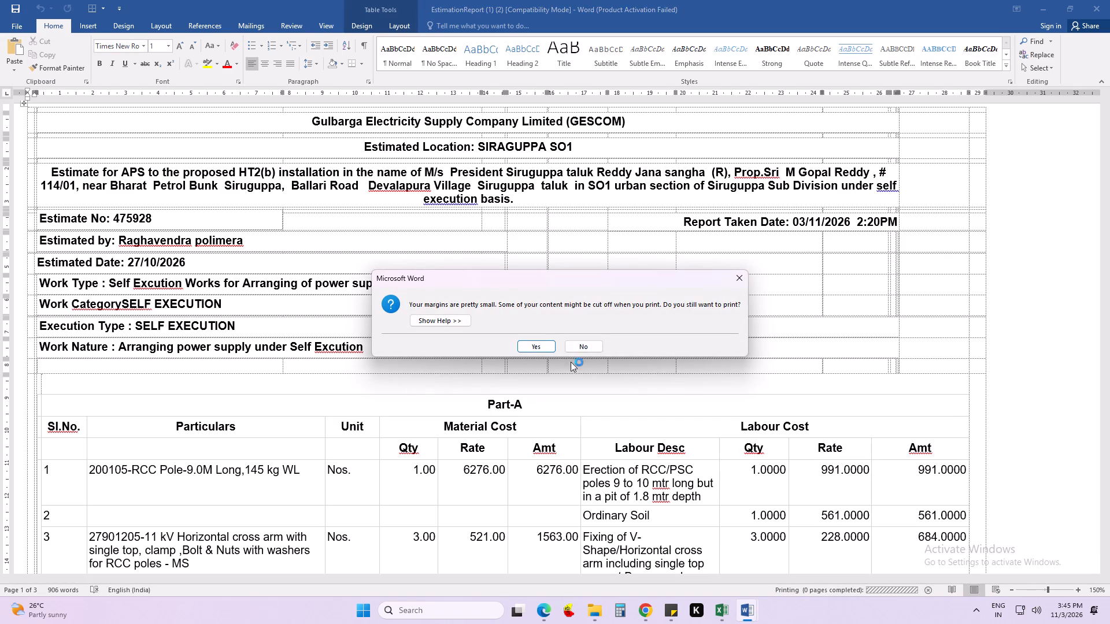
click(539, 346)
Look over the estimation report's item tables, other charges and cost abstract, and close the document.
scroll(594, 259, up, 6)
scroll(556, 254, down, 5)
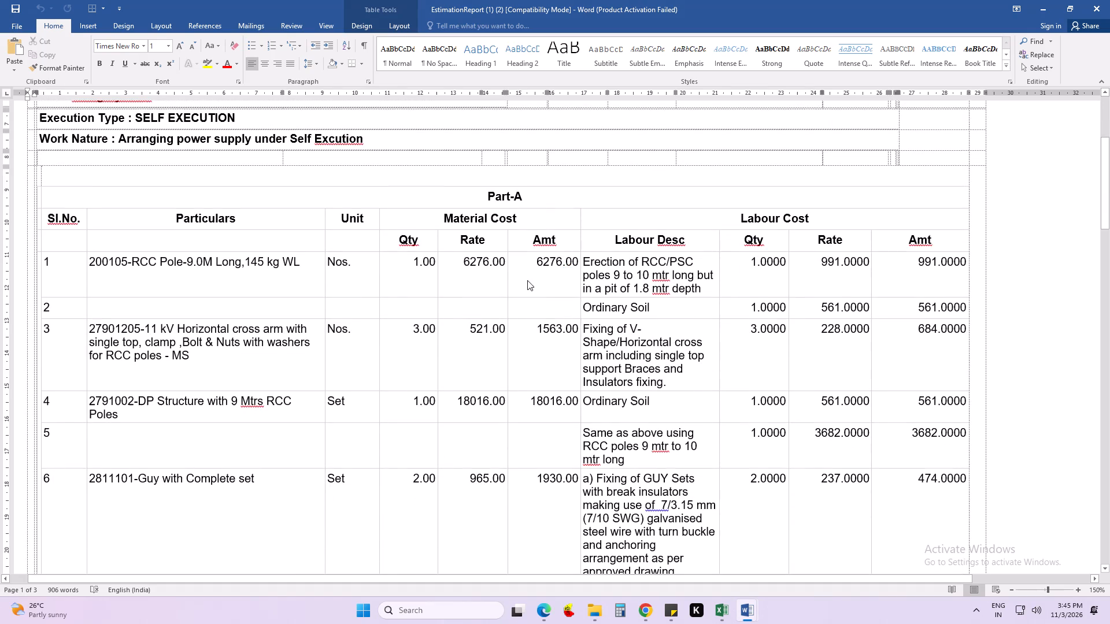
scroll(517, 286, down, 3)
scroll(506, 300, down, 20)
scroll(506, 300, down, 2)
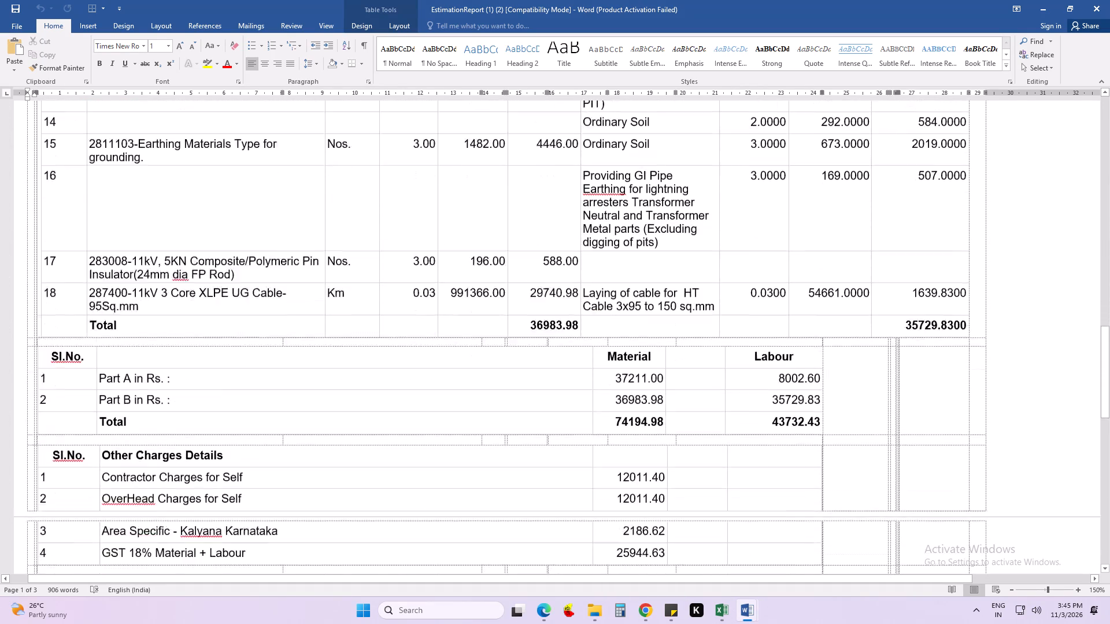
scroll(468, 358, down, 6)
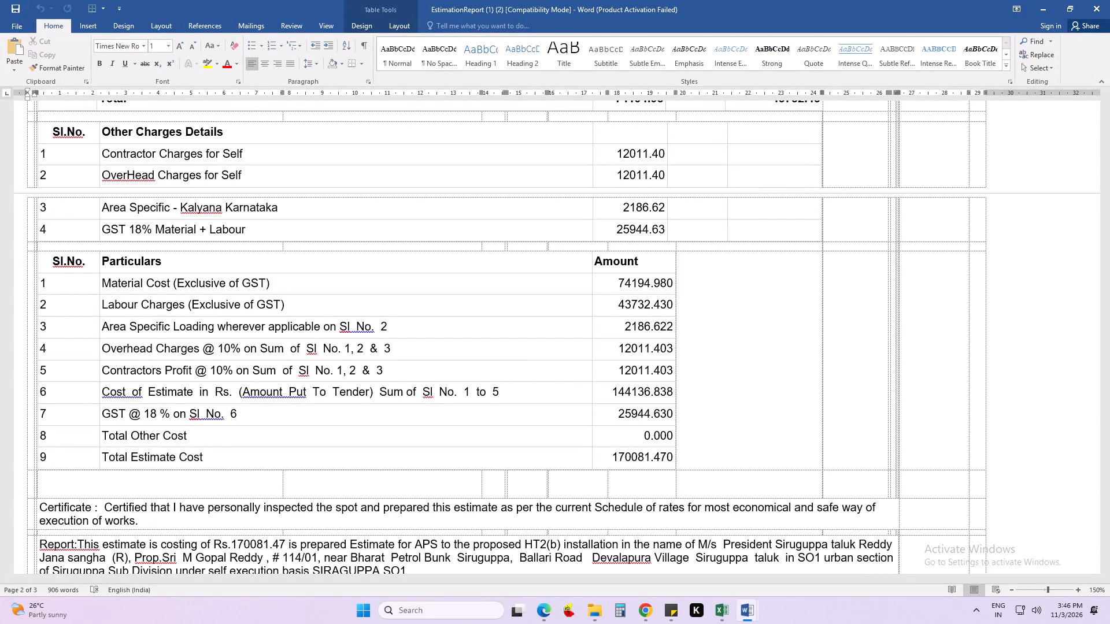
scroll(463, 368, up, 9)
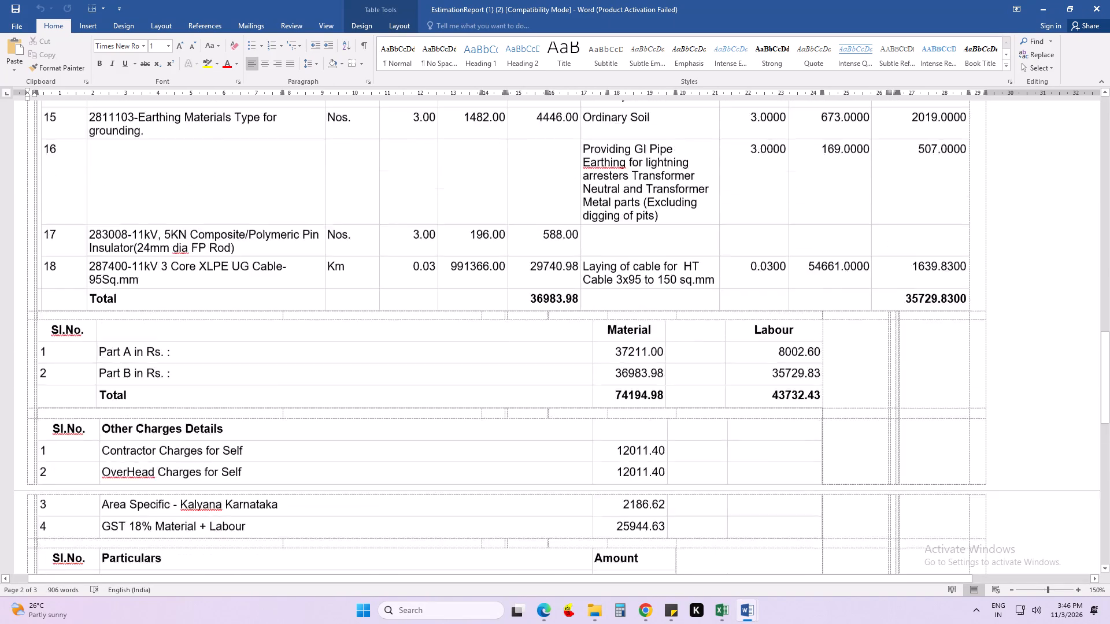
scroll(463, 368, up, 8)
scroll(463, 368, down, 1)
scroll(463, 368, up, 20)
scroll(463, 368, up, 13)
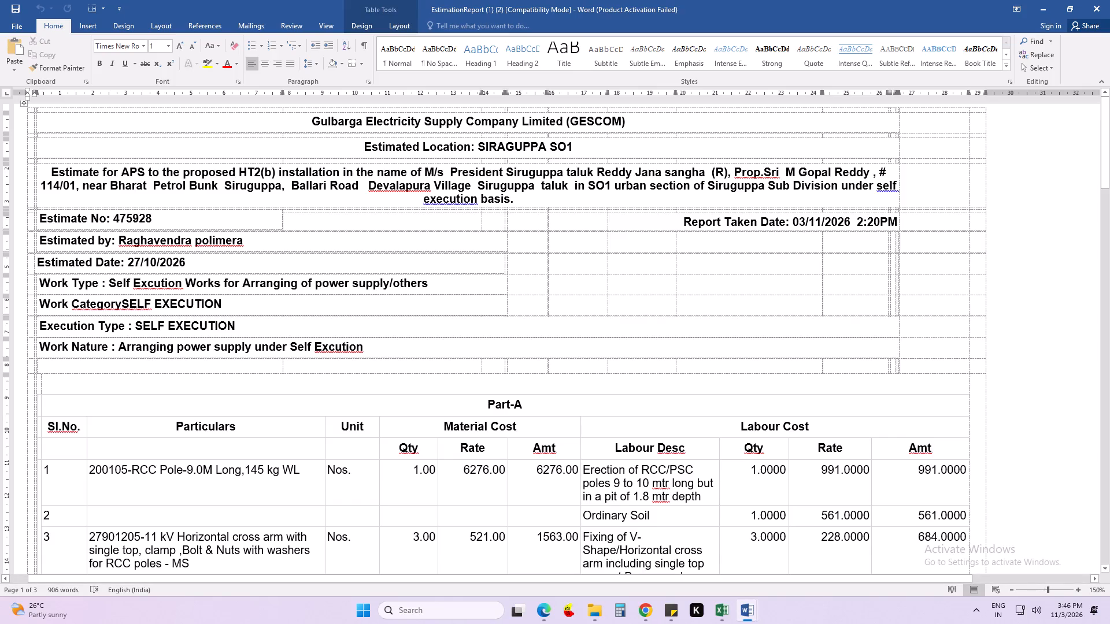
scroll(549, 365, up, 5)
click(1102, 0)
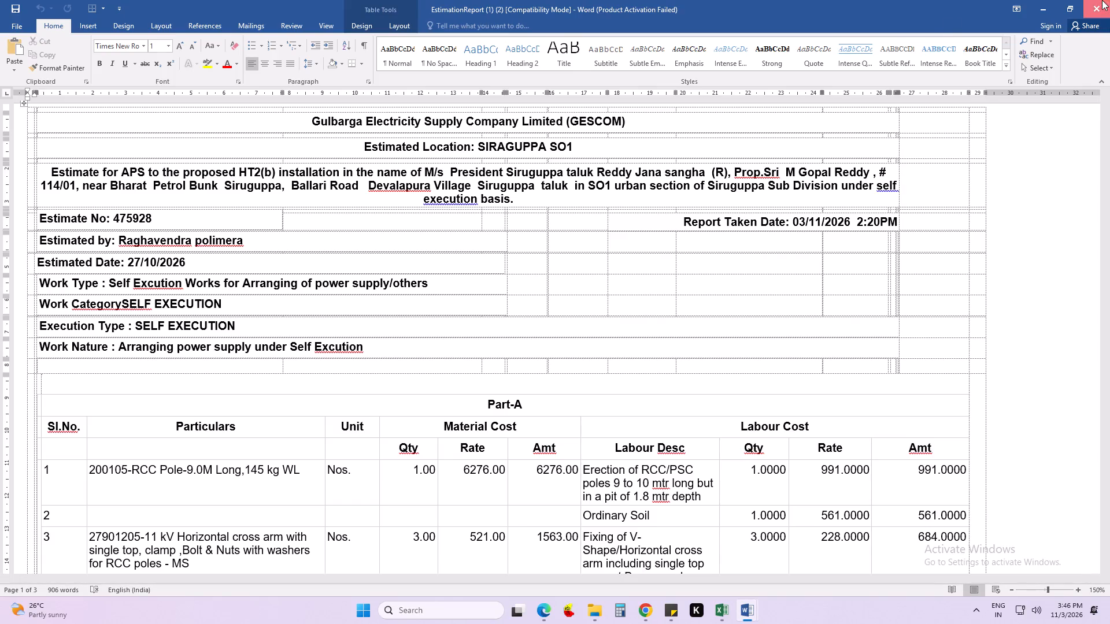
Save the IPGRS complaint reply document.
key(ctrl+s)
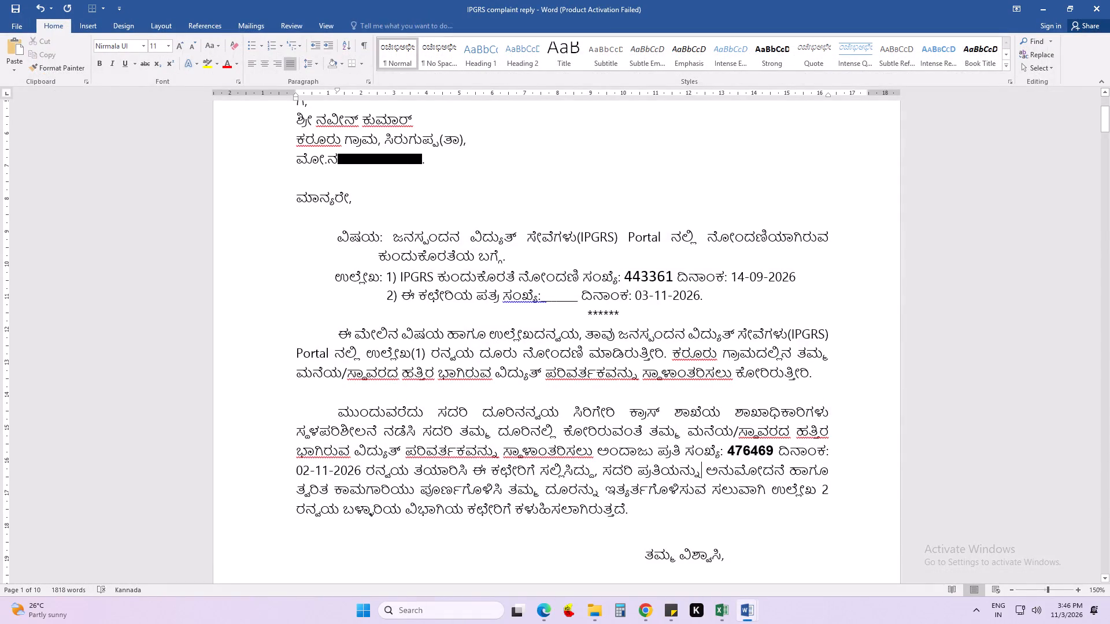
Switch to the Estimates page in Microsoft Edge and copy the account ID from the search criteria.
click(541, 618)
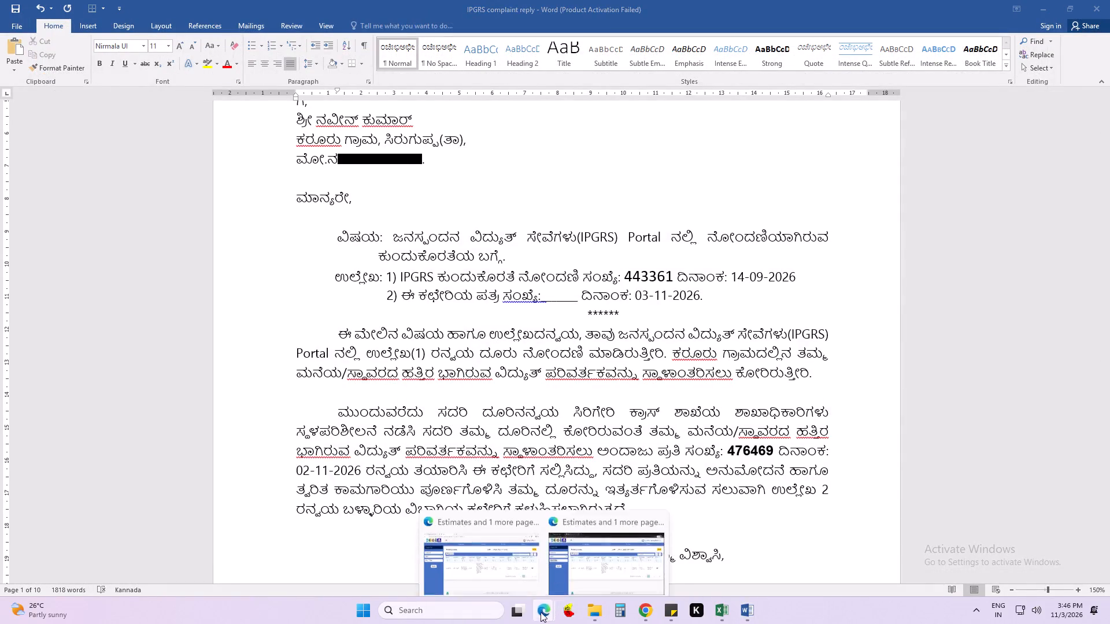
click(501, 564)
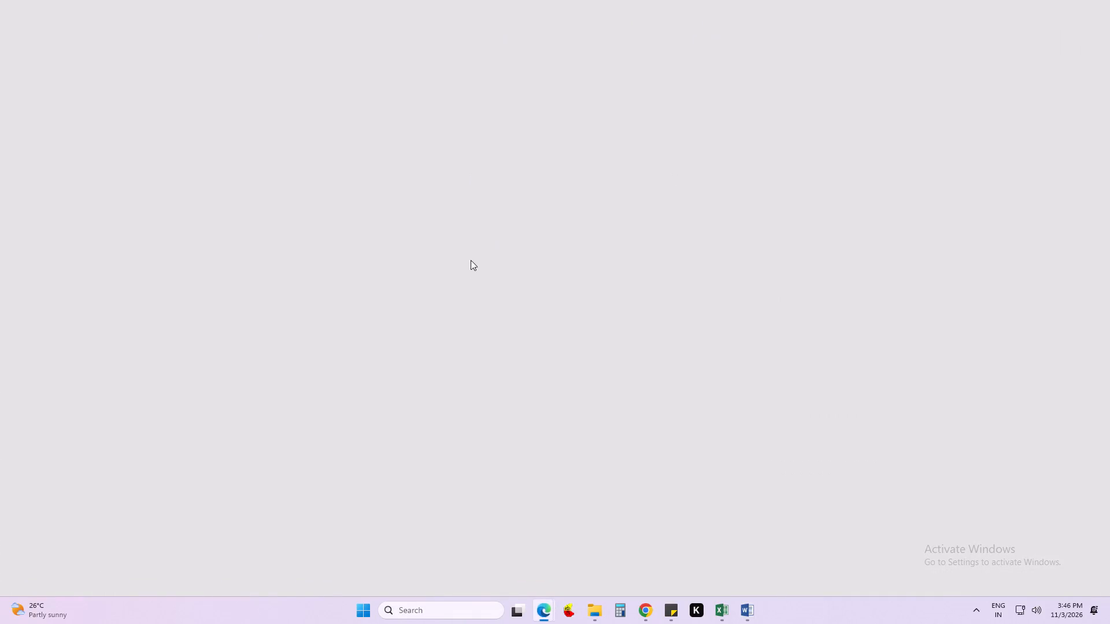
double_click(142, 254)
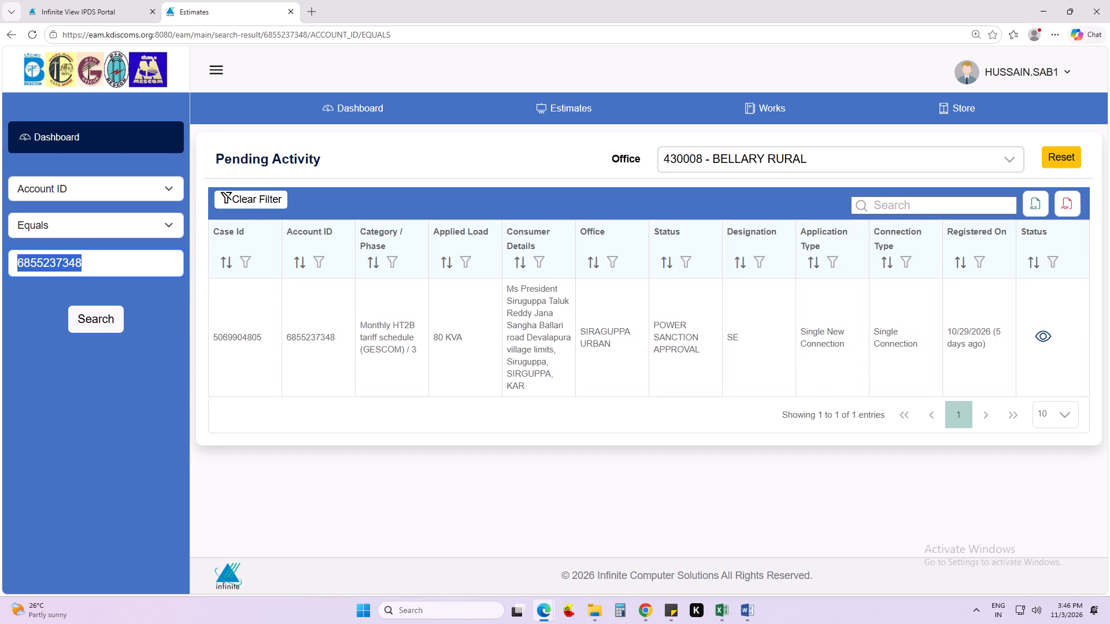
key(ctrl+c)
Log out of the Estimates application and close its browser tab.
click(1030, 80)
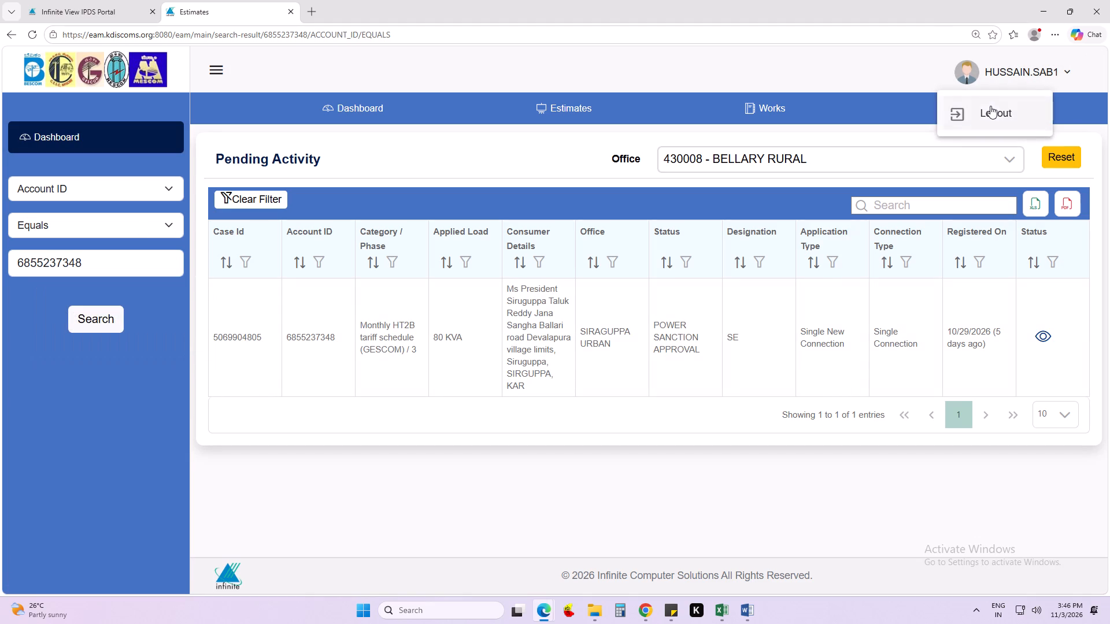
click(983, 107)
click(291, 10)
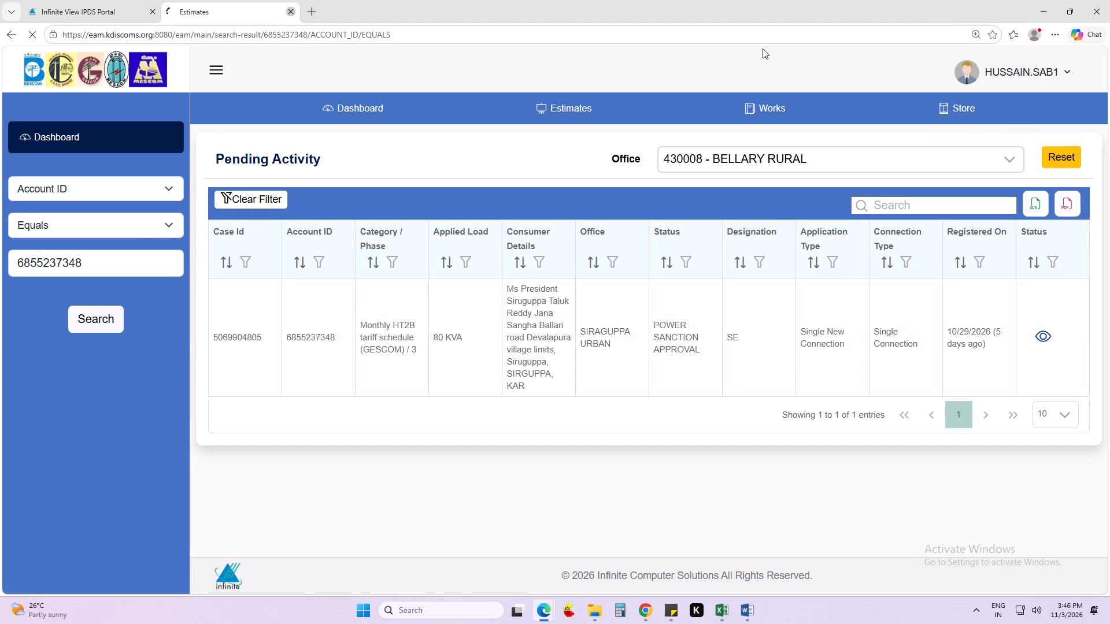
Log out of the Infinite View IPDS Portal.
click(1017, 66)
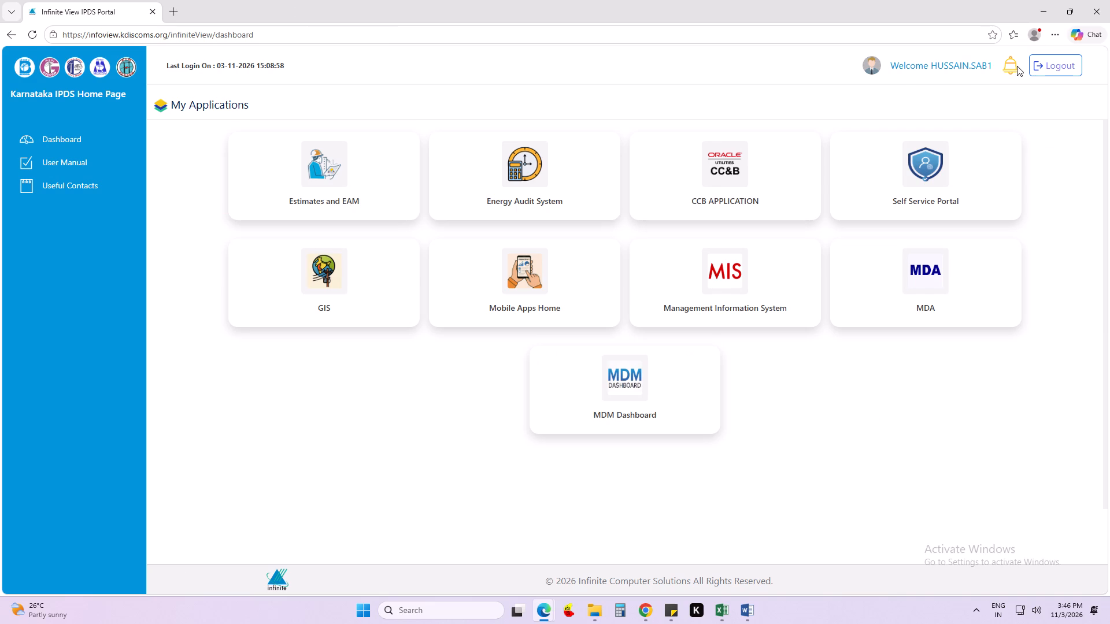
click(1035, 66)
click(318, 389)
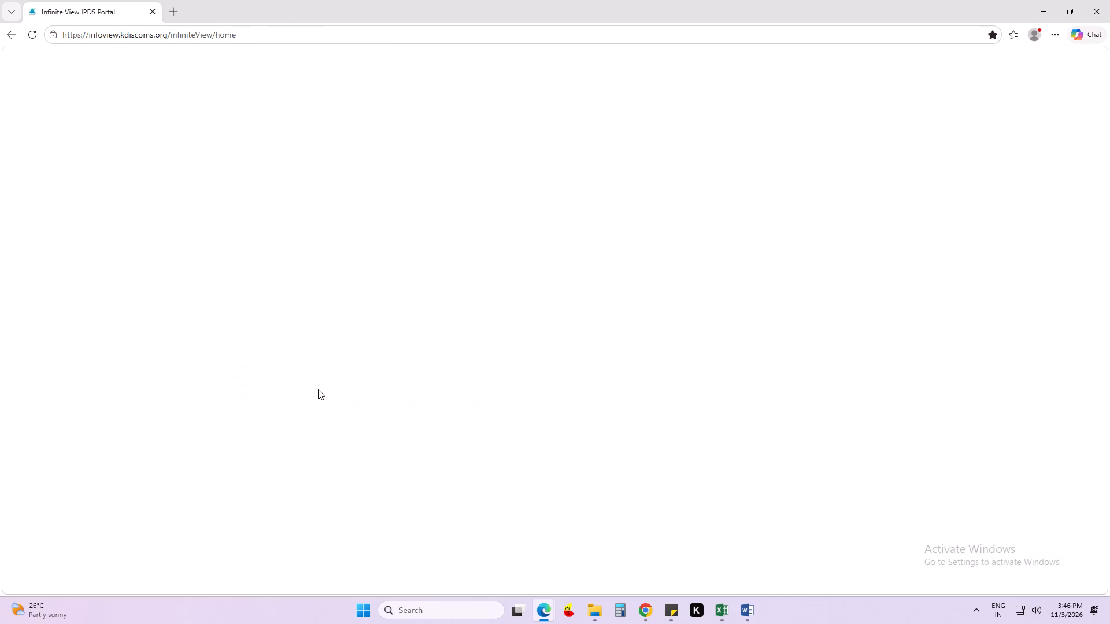